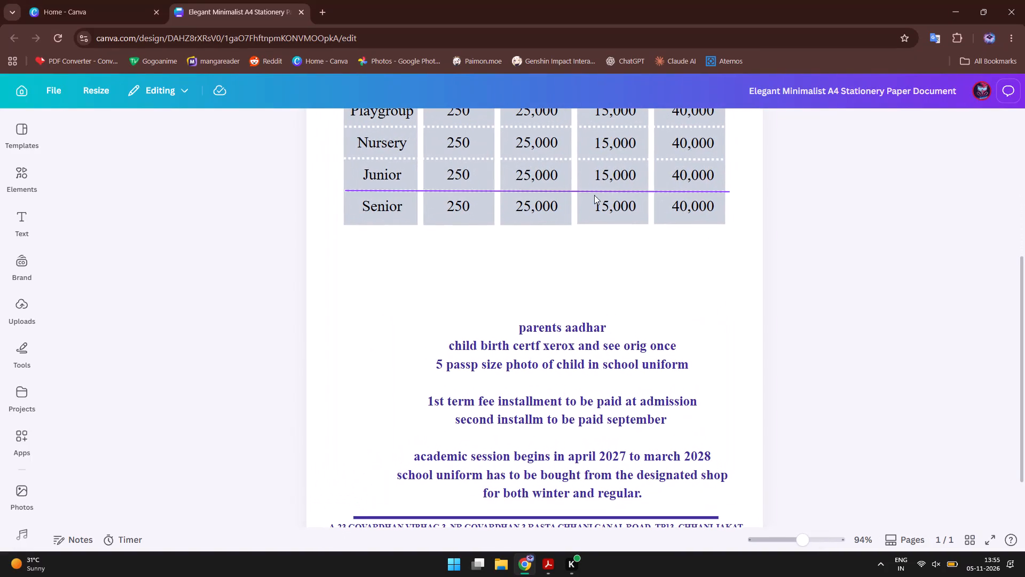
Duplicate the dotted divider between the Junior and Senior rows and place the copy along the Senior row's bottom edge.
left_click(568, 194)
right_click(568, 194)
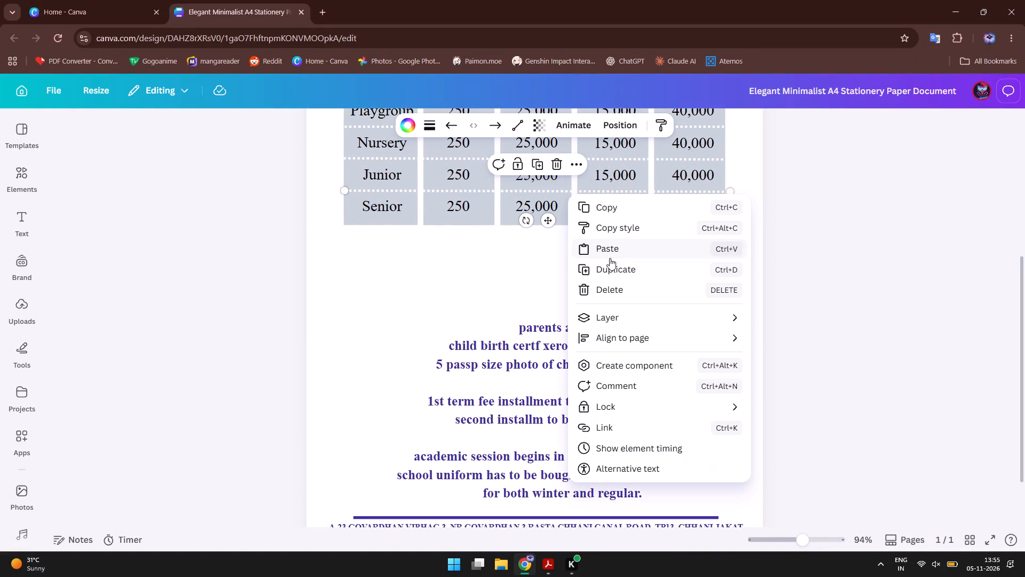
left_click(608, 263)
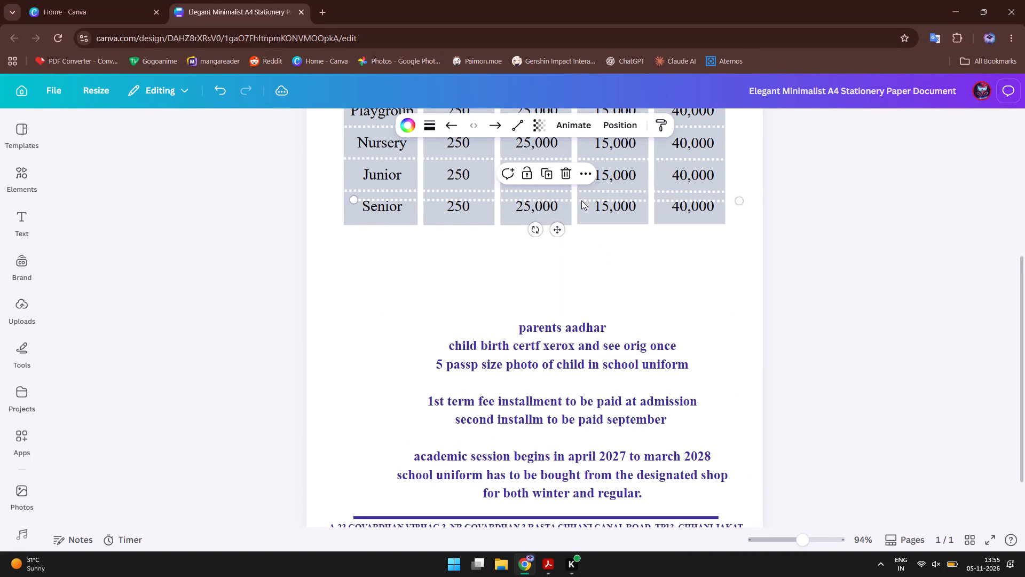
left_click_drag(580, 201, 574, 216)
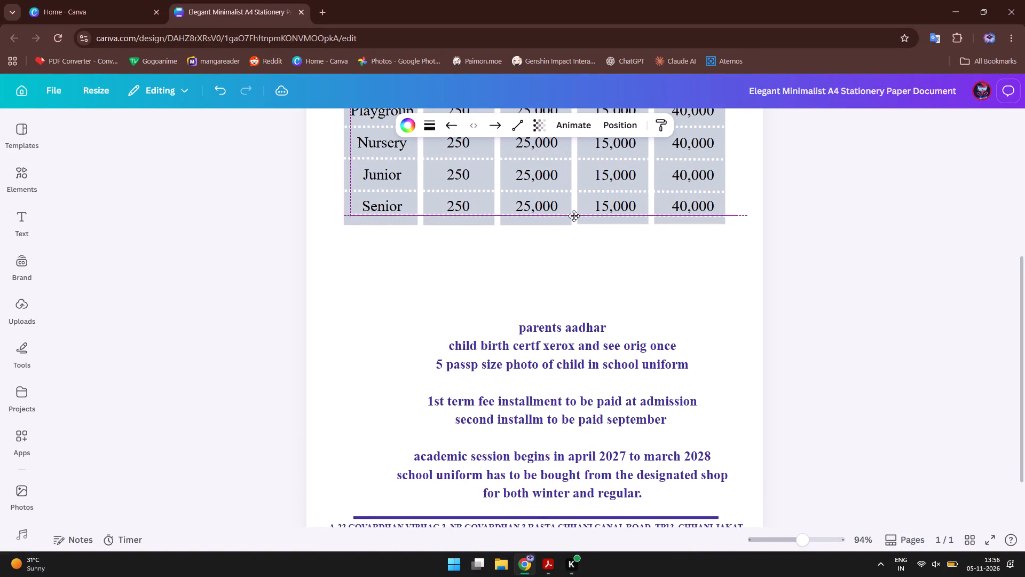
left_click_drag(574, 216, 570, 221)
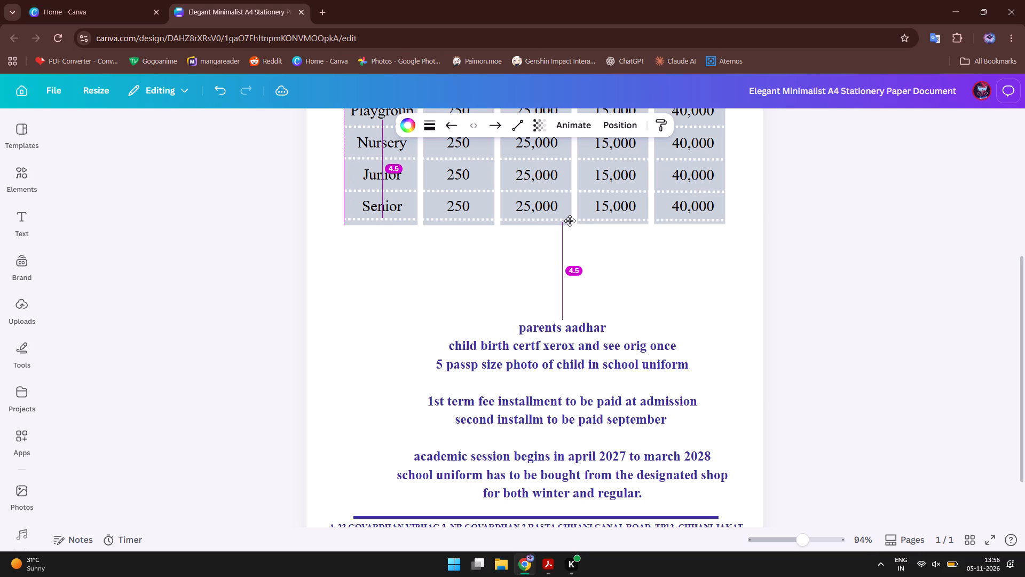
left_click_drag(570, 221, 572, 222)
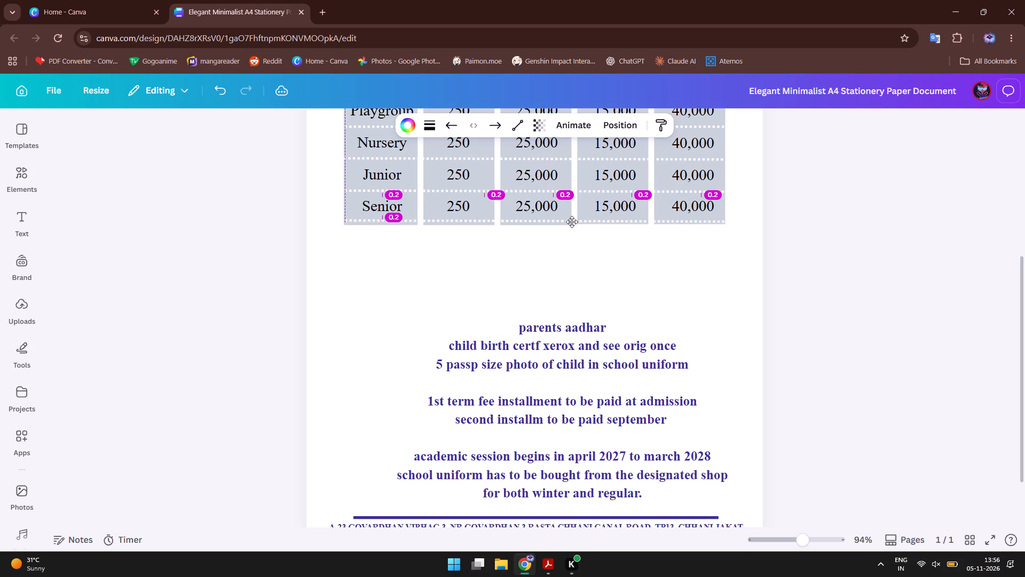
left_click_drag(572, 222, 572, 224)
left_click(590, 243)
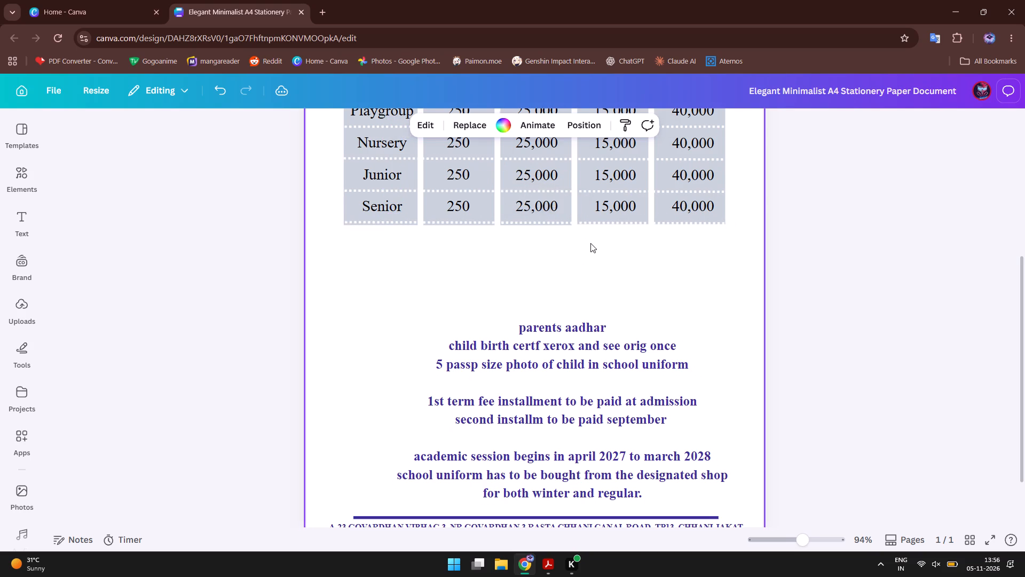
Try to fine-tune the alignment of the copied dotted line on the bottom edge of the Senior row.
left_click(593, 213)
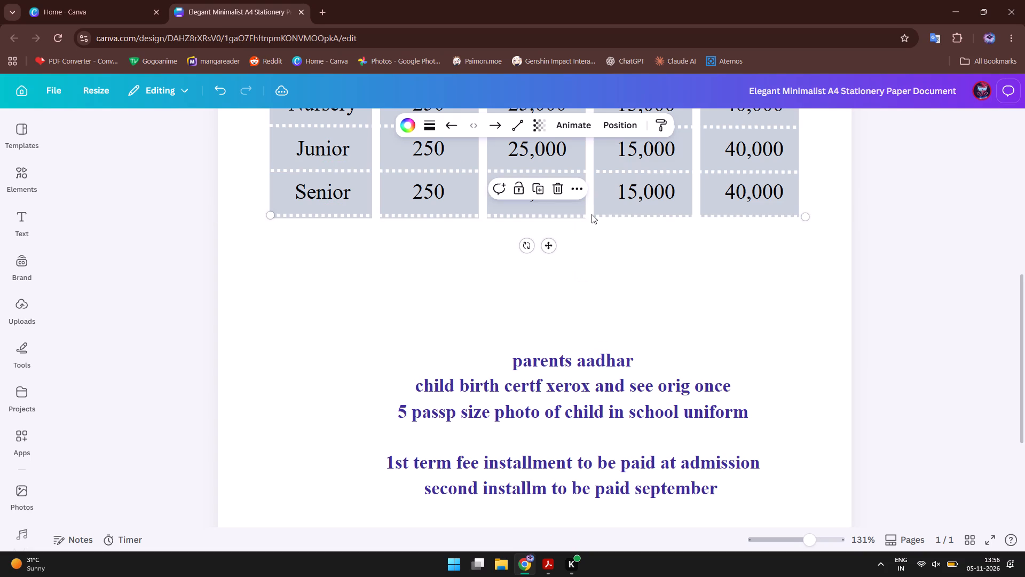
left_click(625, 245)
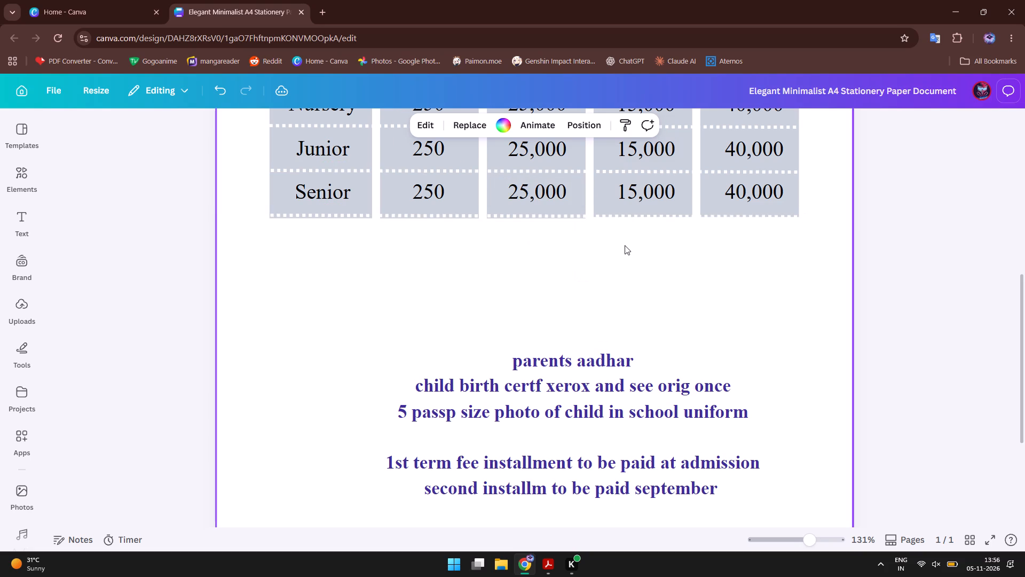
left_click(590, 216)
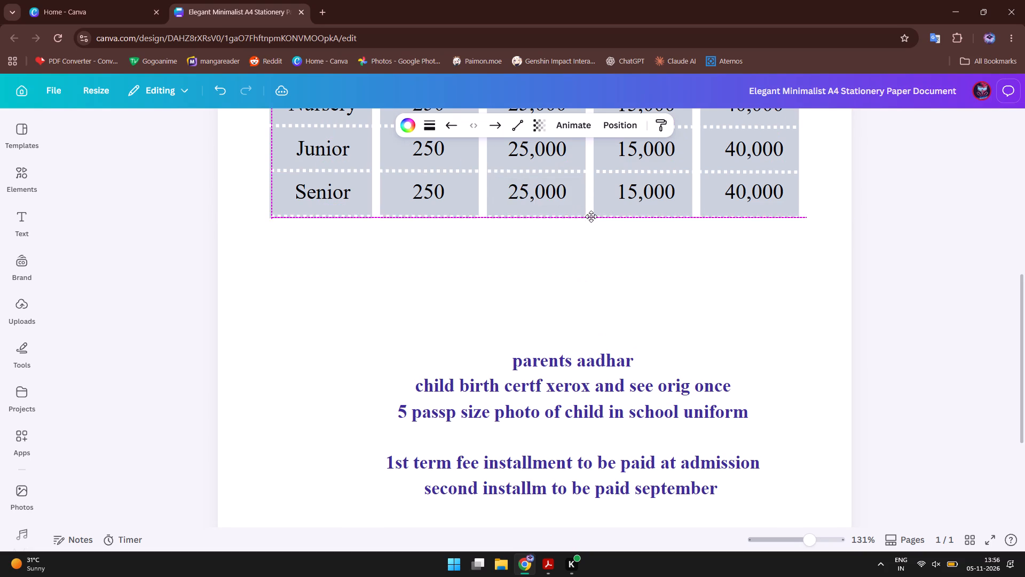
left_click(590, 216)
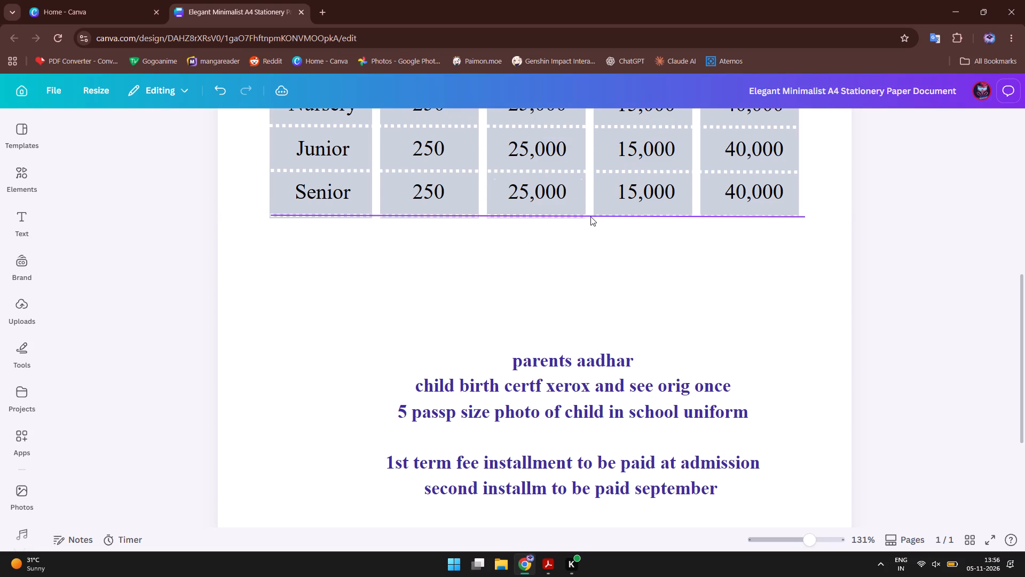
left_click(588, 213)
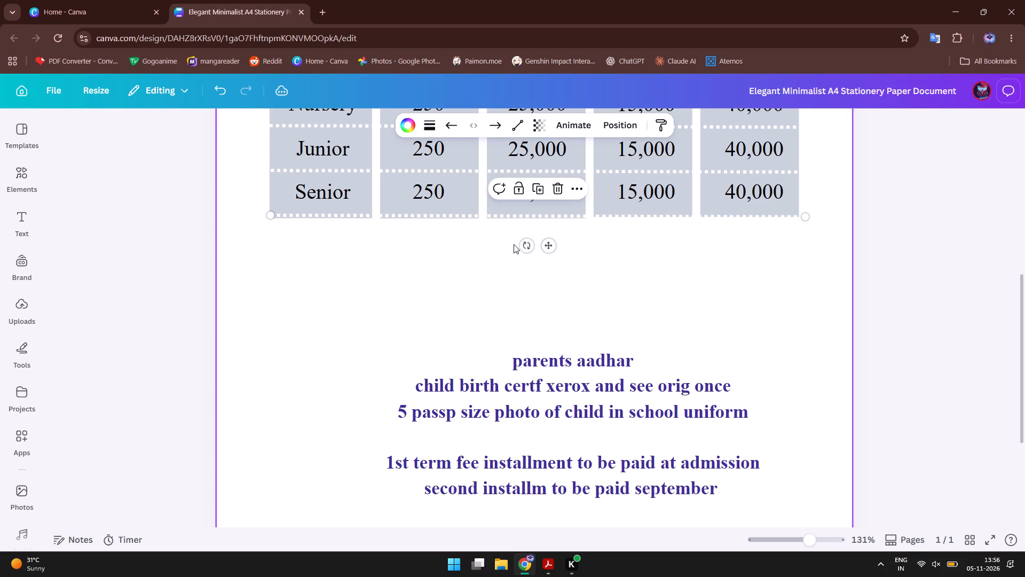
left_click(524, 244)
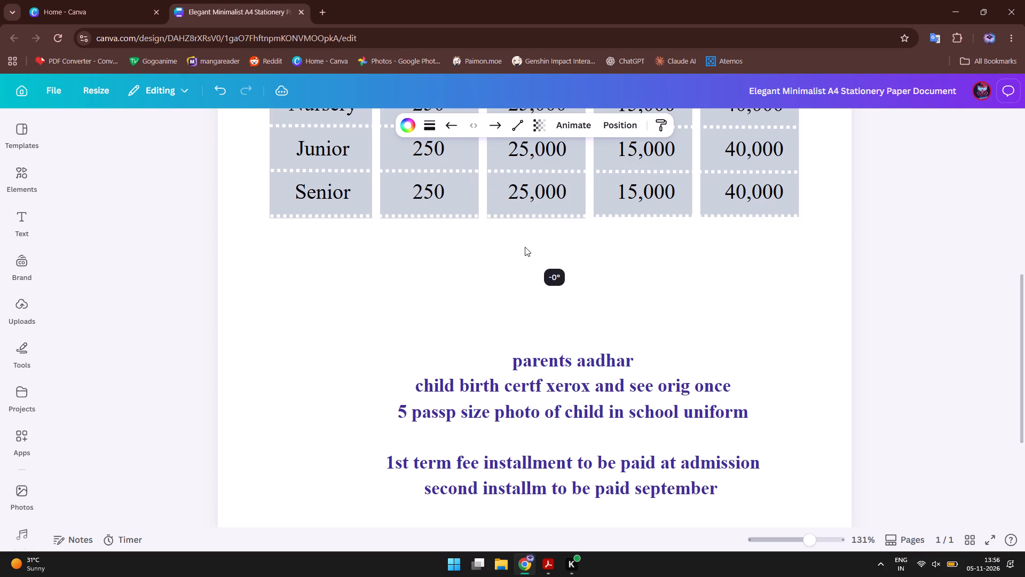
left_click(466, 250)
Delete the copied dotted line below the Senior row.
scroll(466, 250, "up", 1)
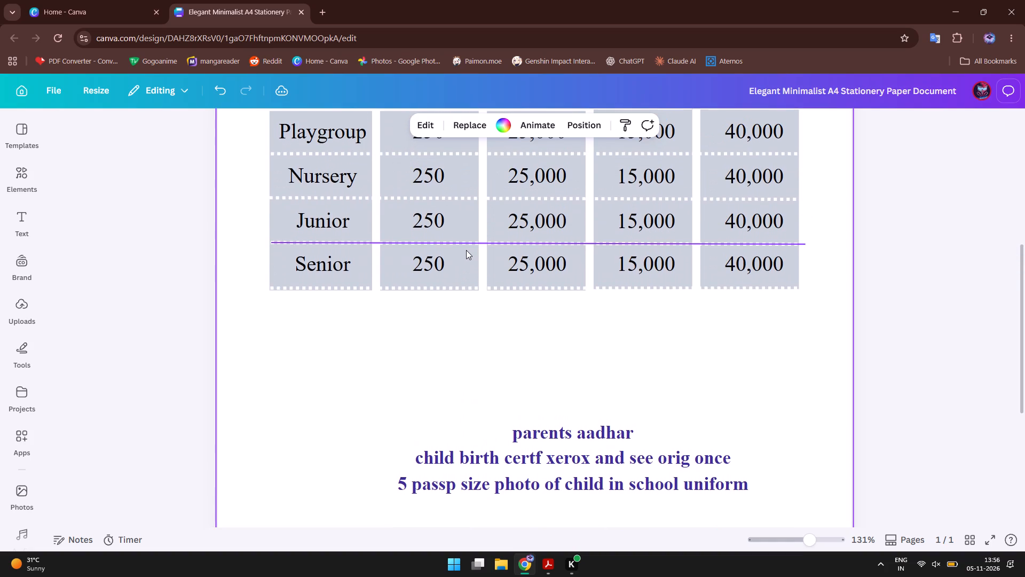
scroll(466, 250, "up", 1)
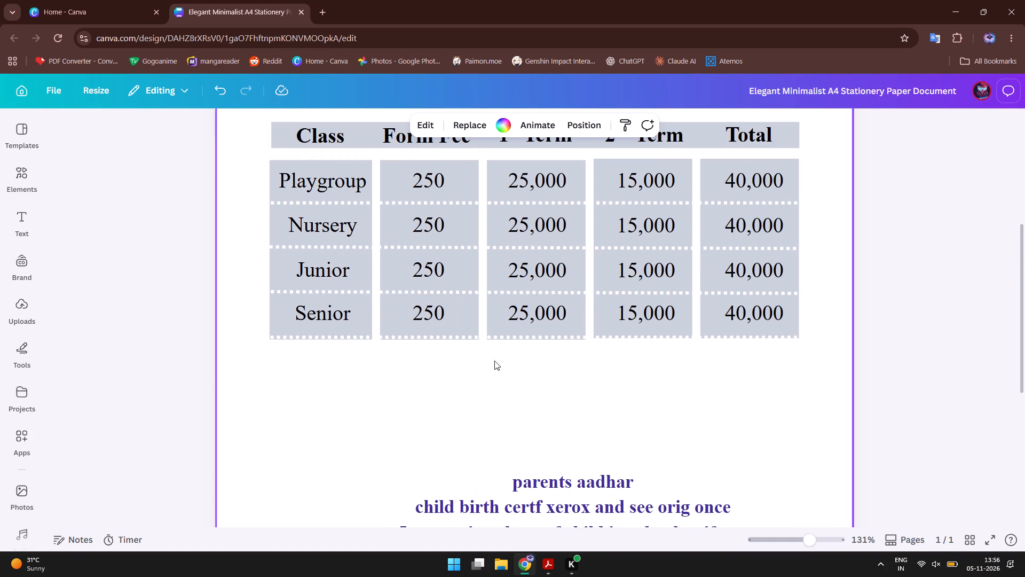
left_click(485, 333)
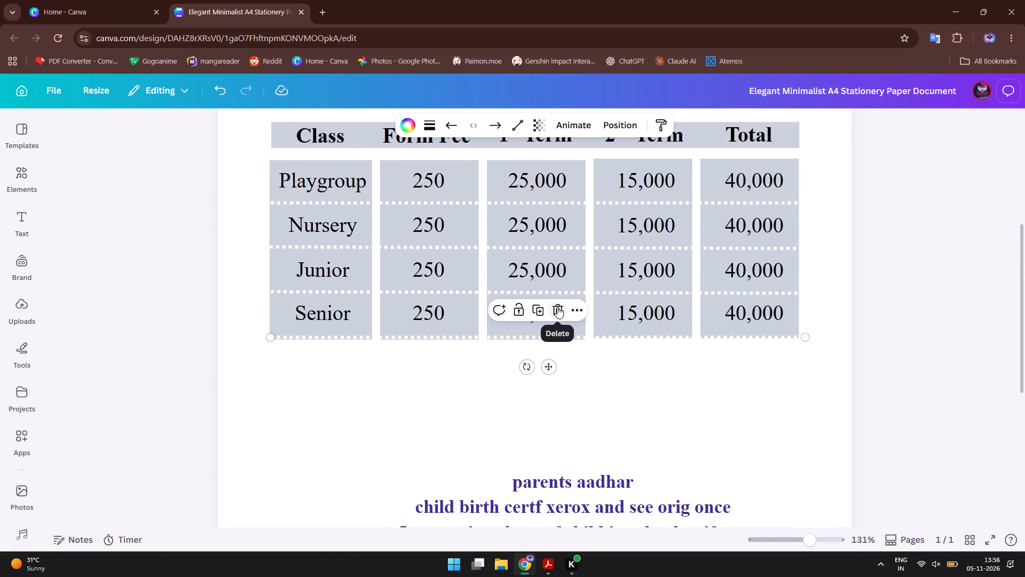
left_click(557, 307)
Duplicate the dotted divider under the Playgroup row and rotate the copy to near vertical, about -89°.
scroll(545, 215, "up", 1)
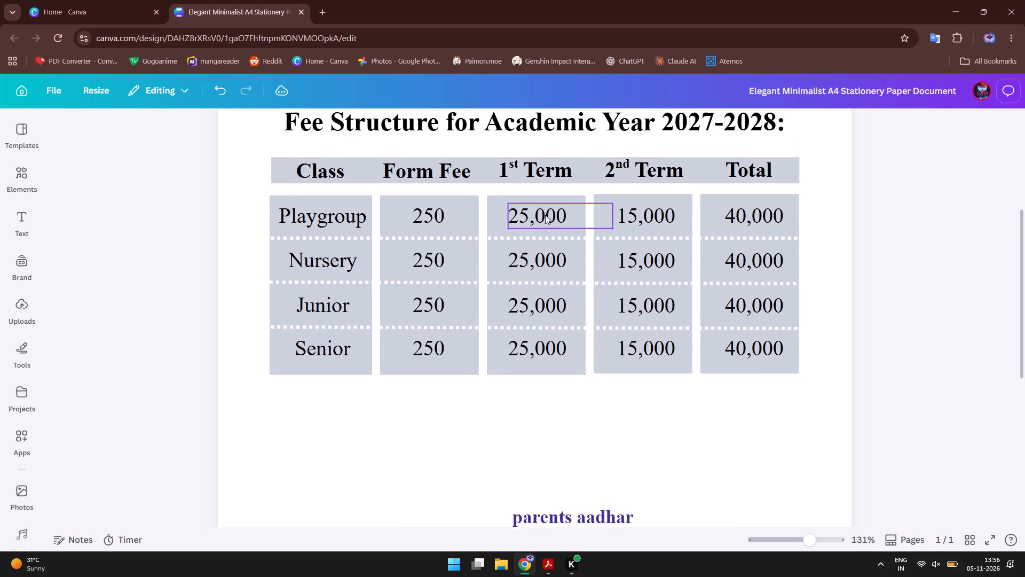
right_click(392, 232)
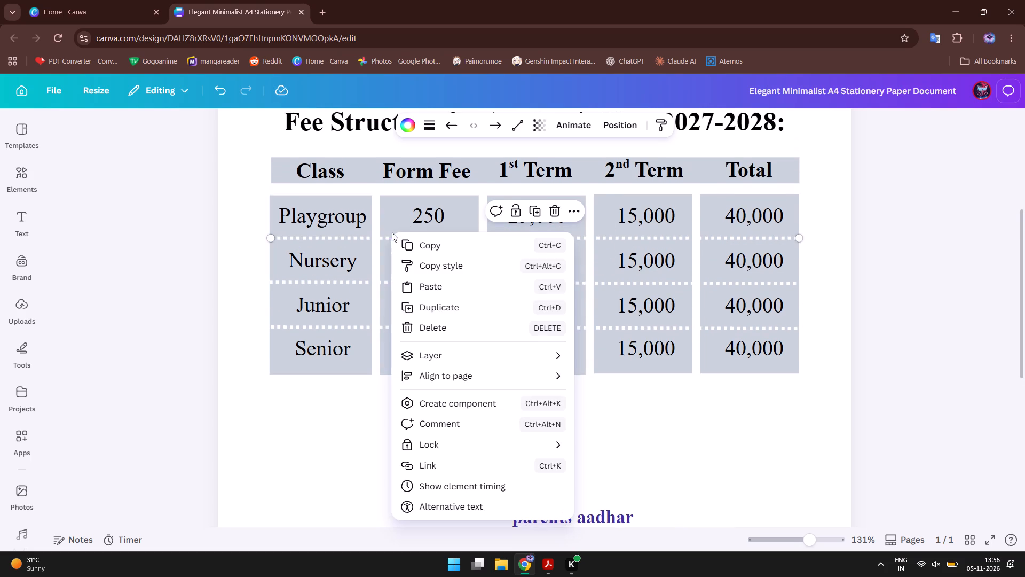
left_click(446, 308)
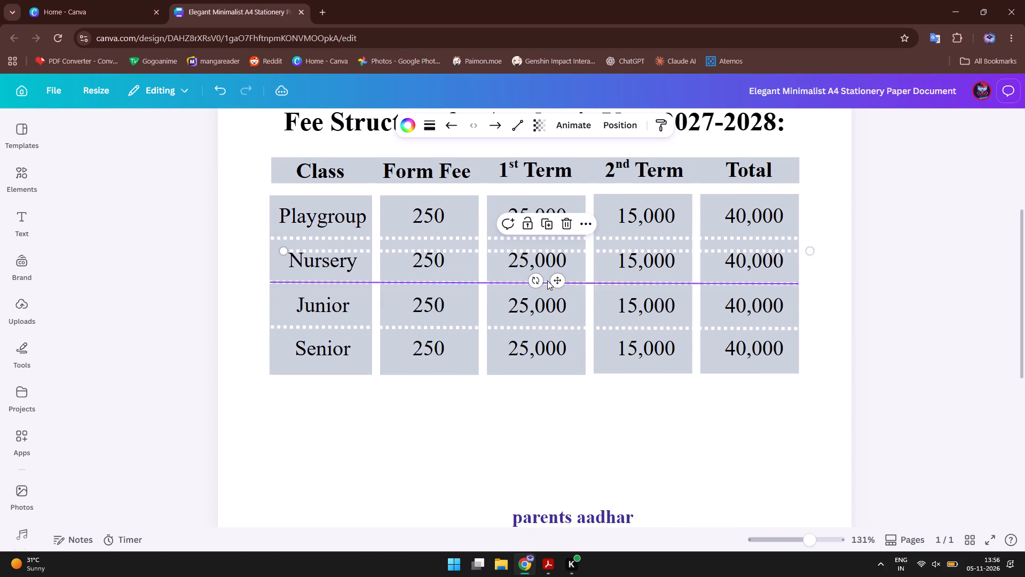
left_click_drag(539, 281, 581, 210)
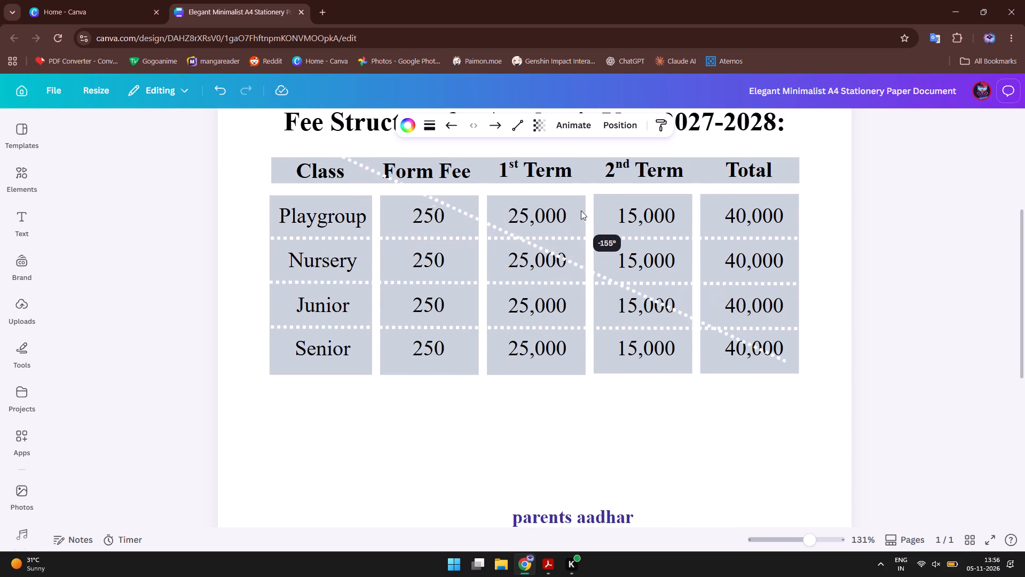
left_click_drag(581, 210, 605, 261)
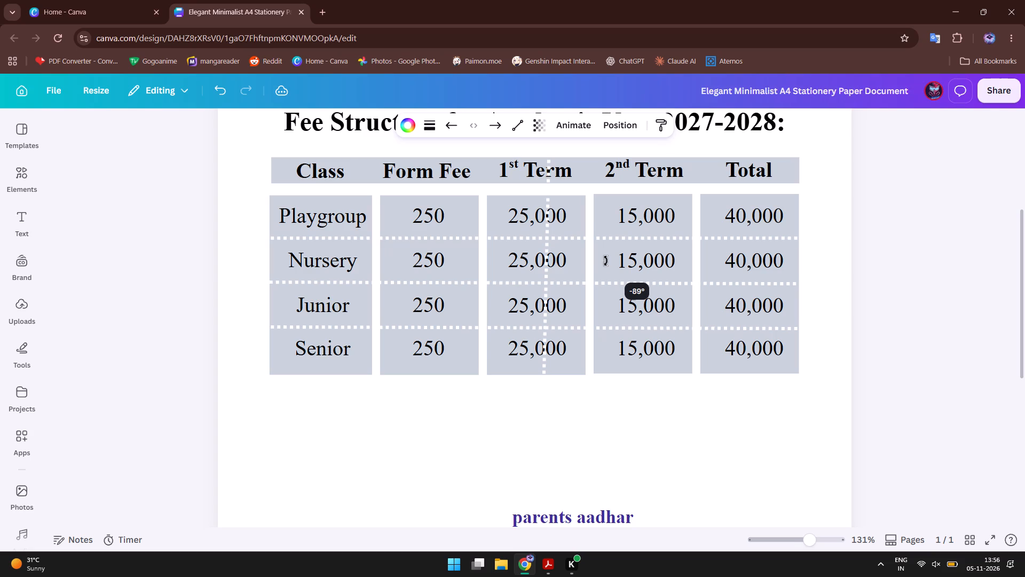
left_click_drag(605, 261, 605, 261)
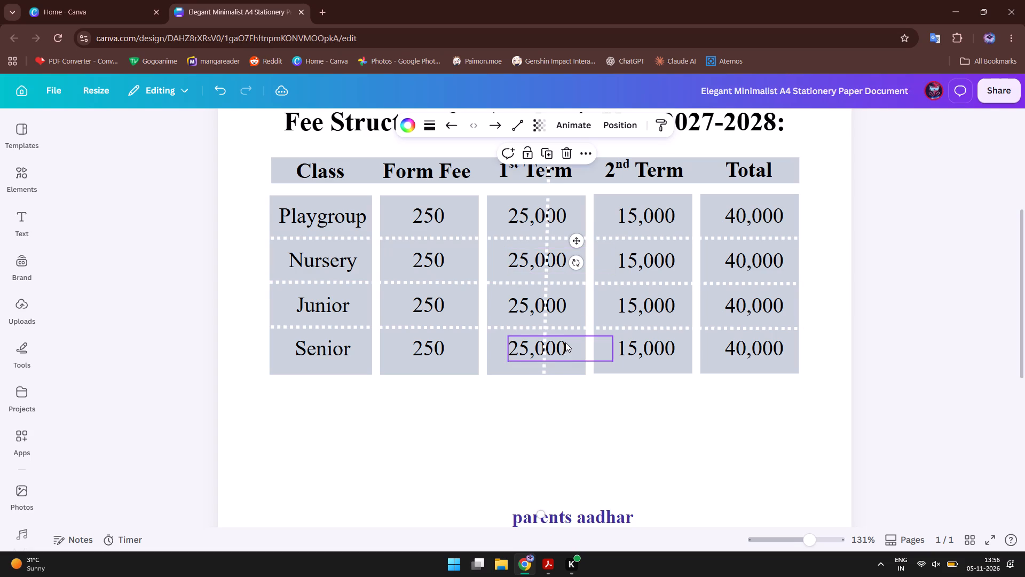
Move the vertical dotted line into the gap between the Class and Form Fee columns and shorten its lower end to just below the table.
left_click_drag(545, 375, 379, 347)
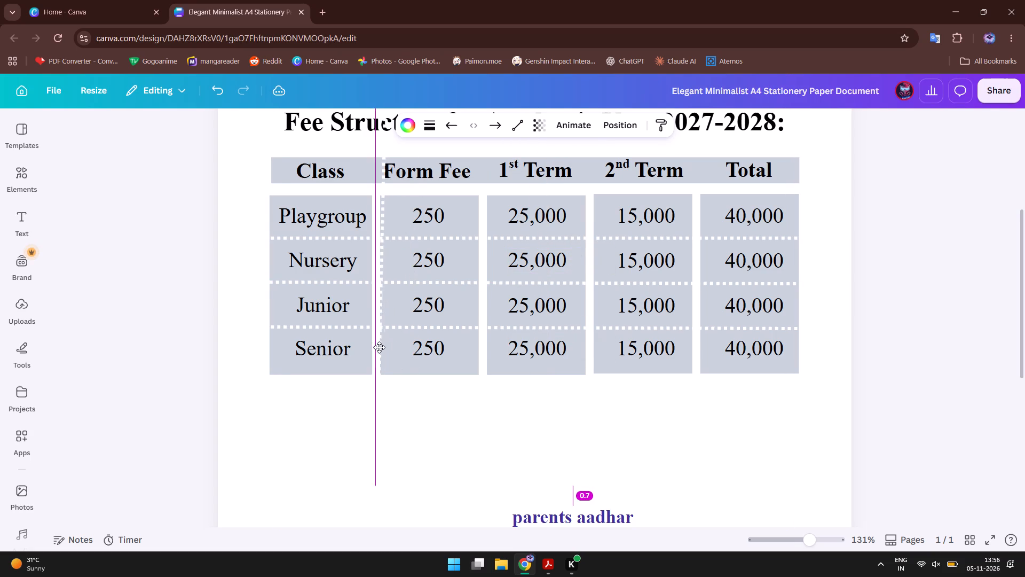
left_click_drag(379, 347, 375, 348)
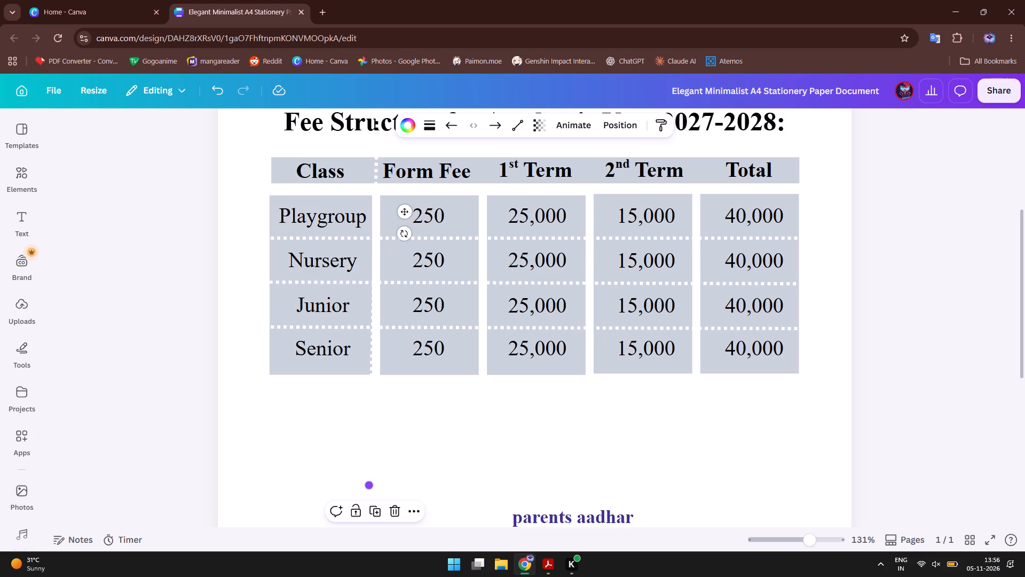
left_click_drag(370, 482, 370, 413)
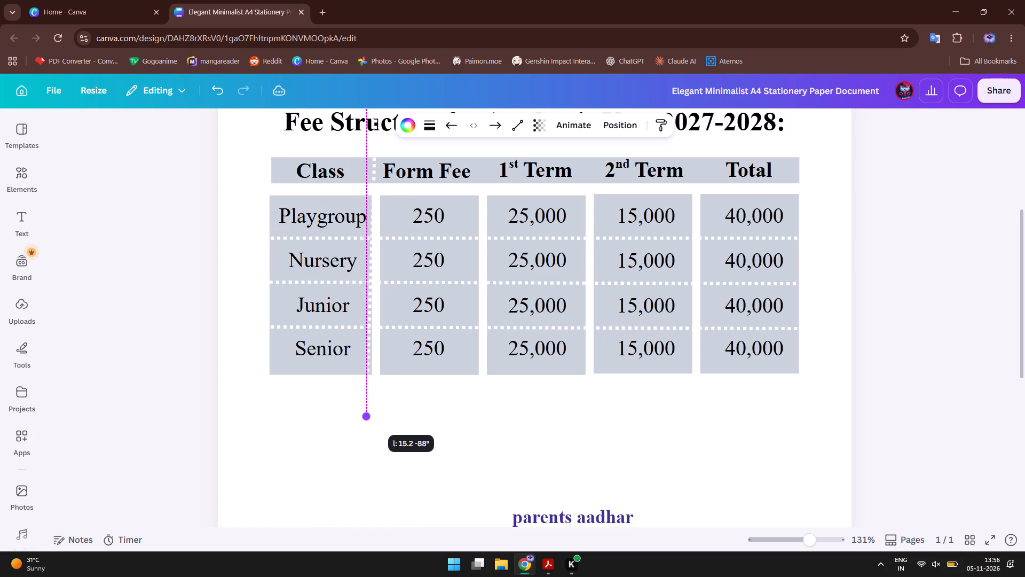
left_click_drag(370, 413, 373, 412)
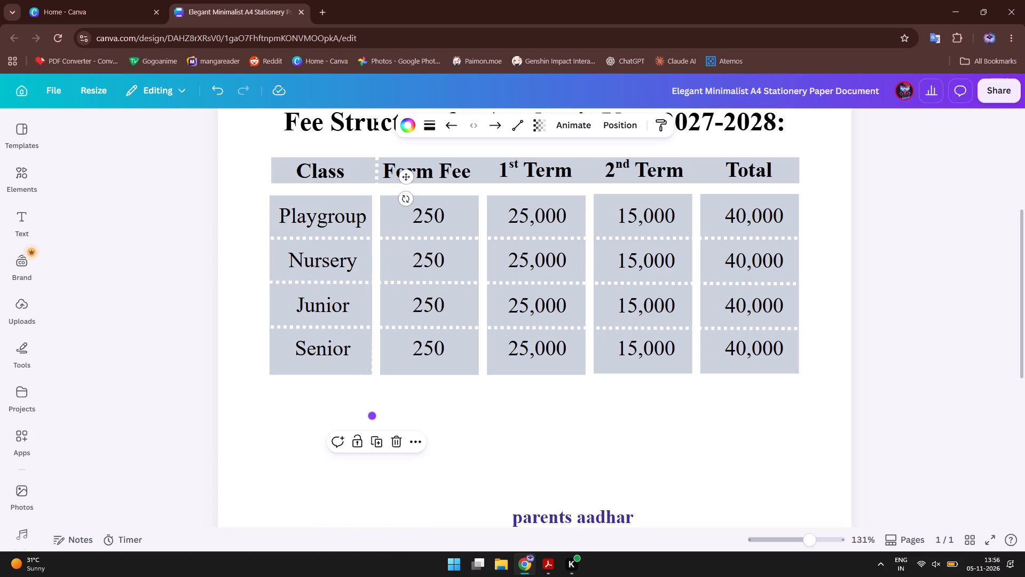
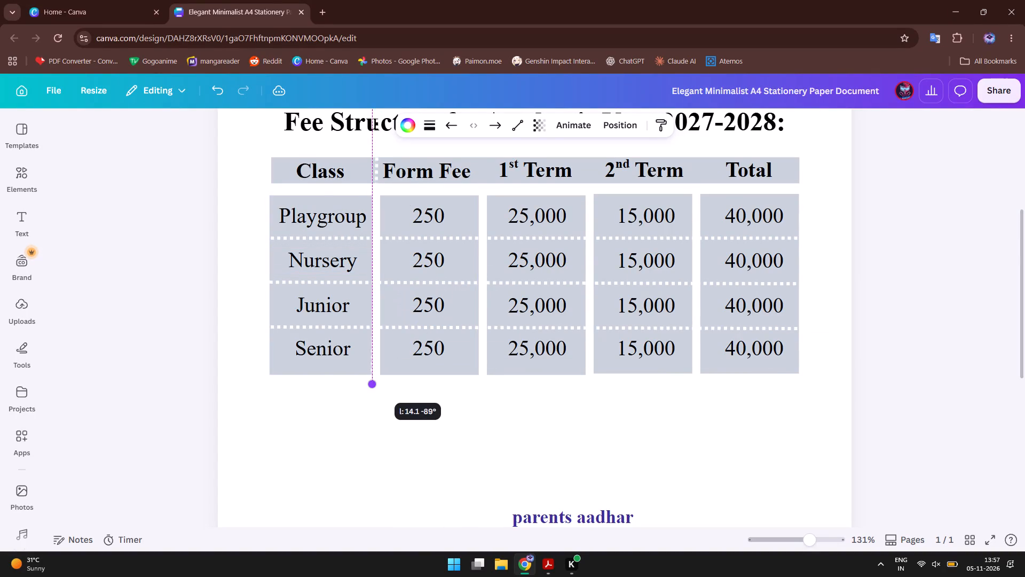
Adjust the vertical dotted line's lower end and move the line down into the gap between the Class and Form Fee columns.
left_click(372, 180)
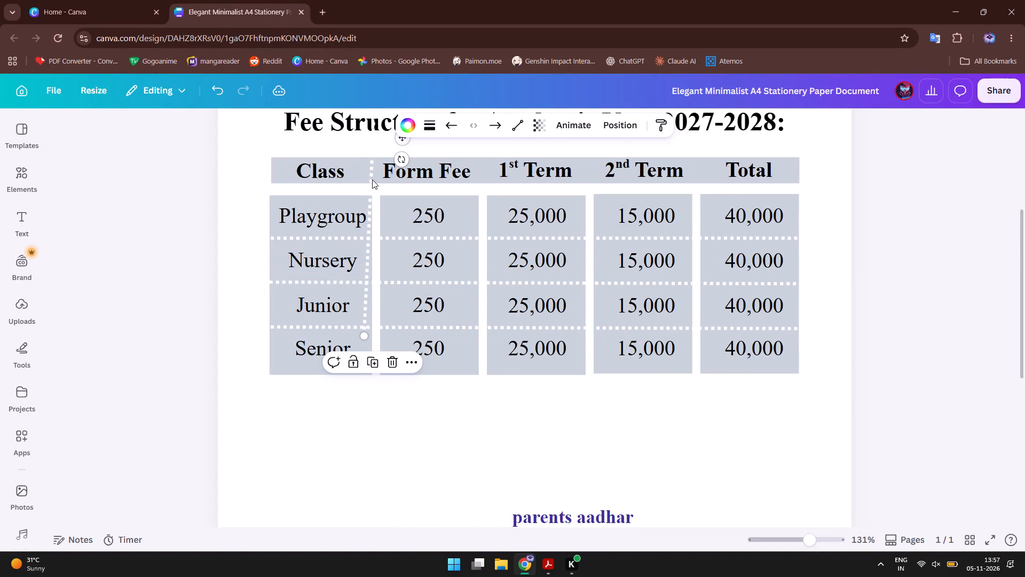
left_click(371, 174)
left_click_drag(371, 174, 379, 277)
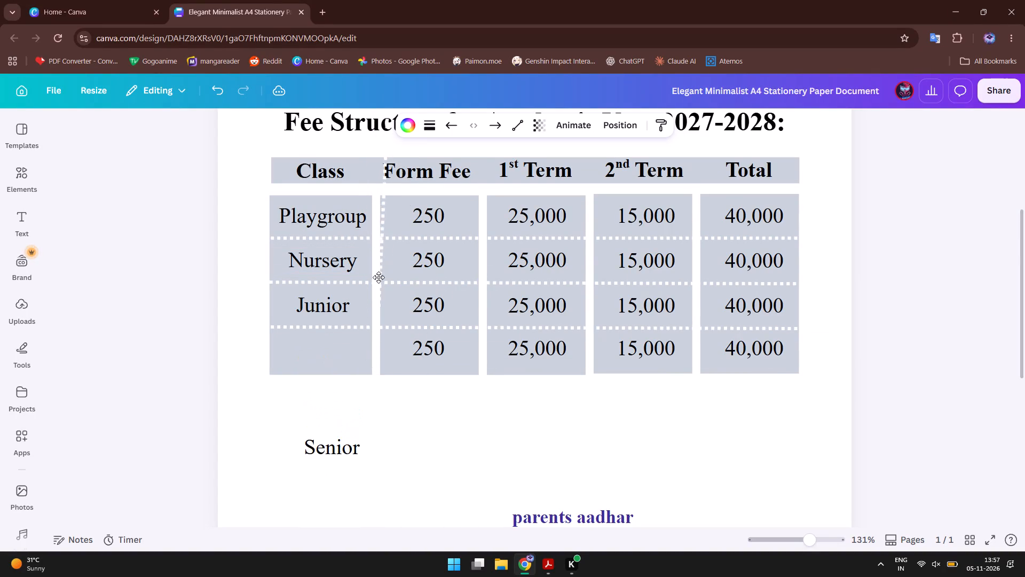
left_click_drag(379, 277, 373, 315)
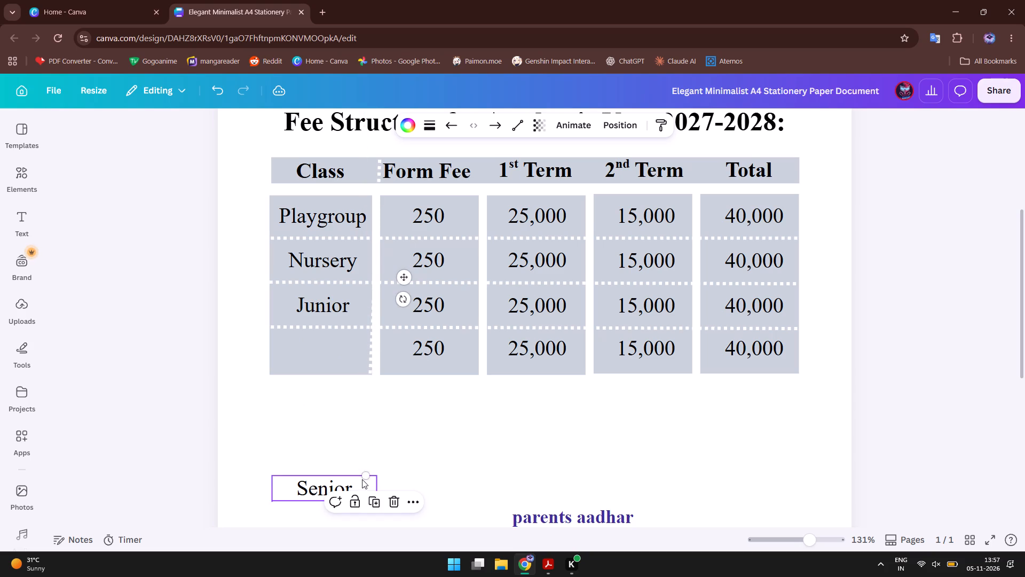
left_click_drag(365, 475, 387, 357)
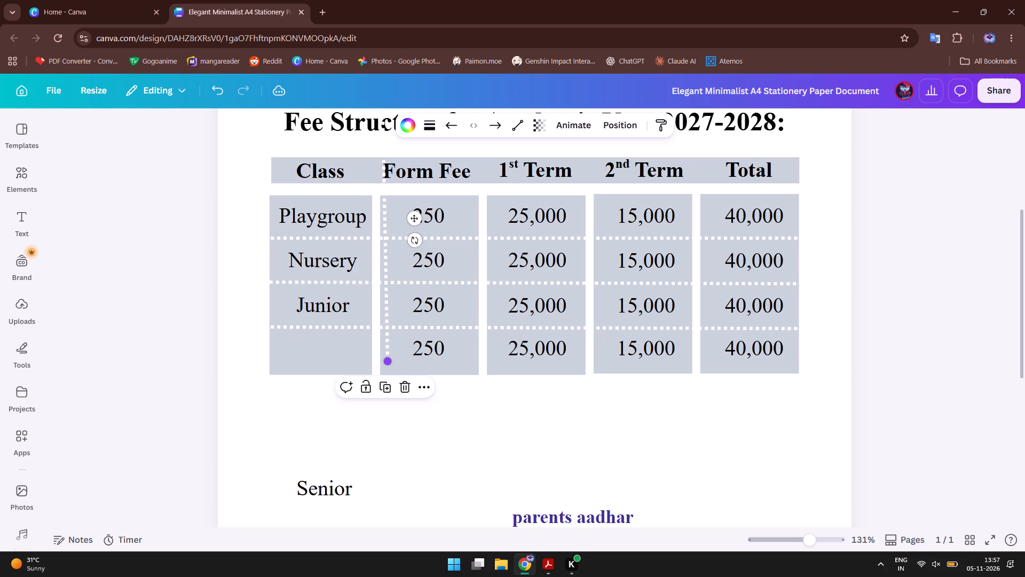
left_click_drag(388, 347, 395, 438)
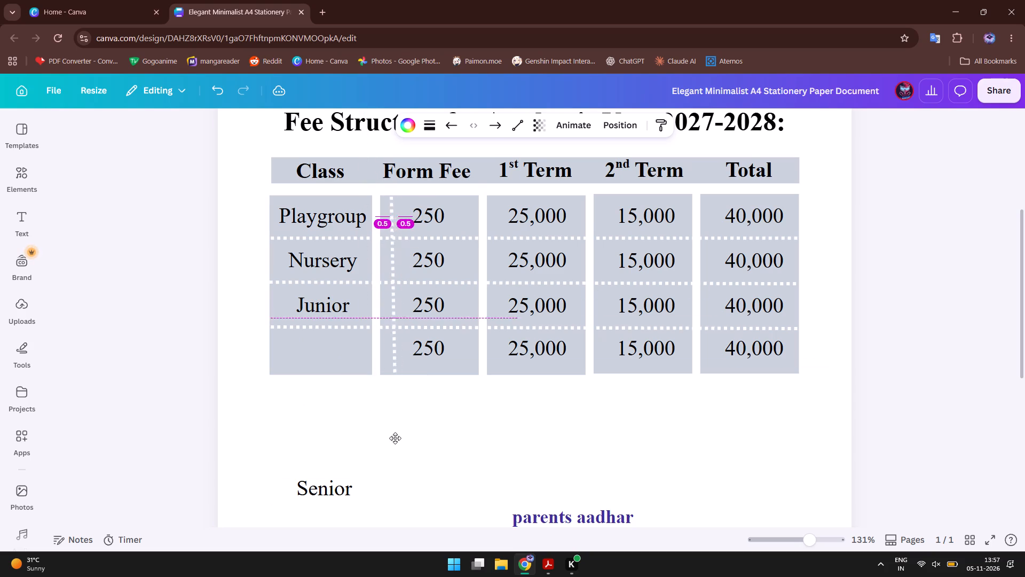
left_click_drag(395, 438, 378, 422)
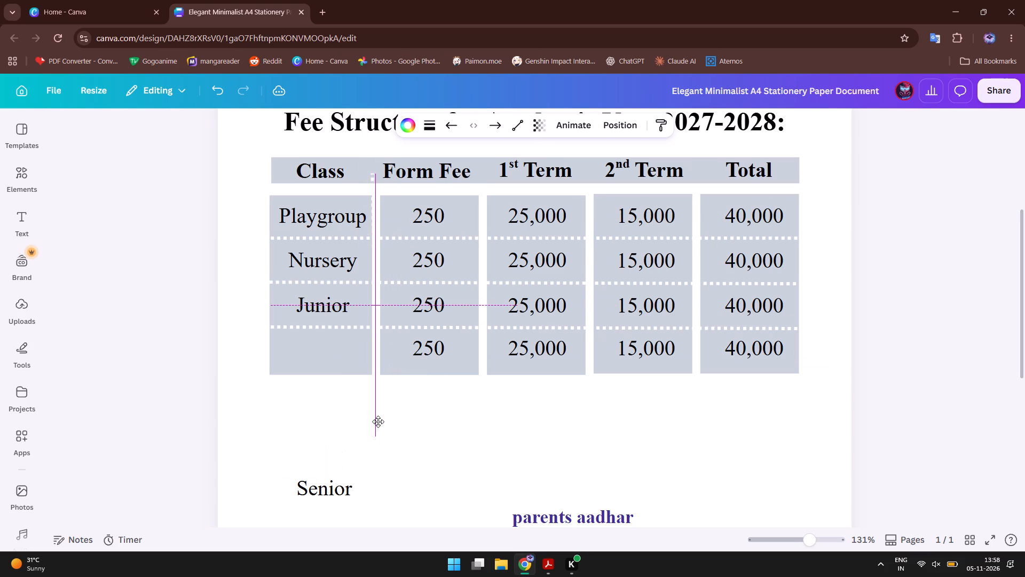
left_click_drag(378, 422, 379, 421)
Move the displaced Senior label back into its cell below Junior in the Class column.
left_click(307, 486)
left_click_drag(307, 486, 297, 400)
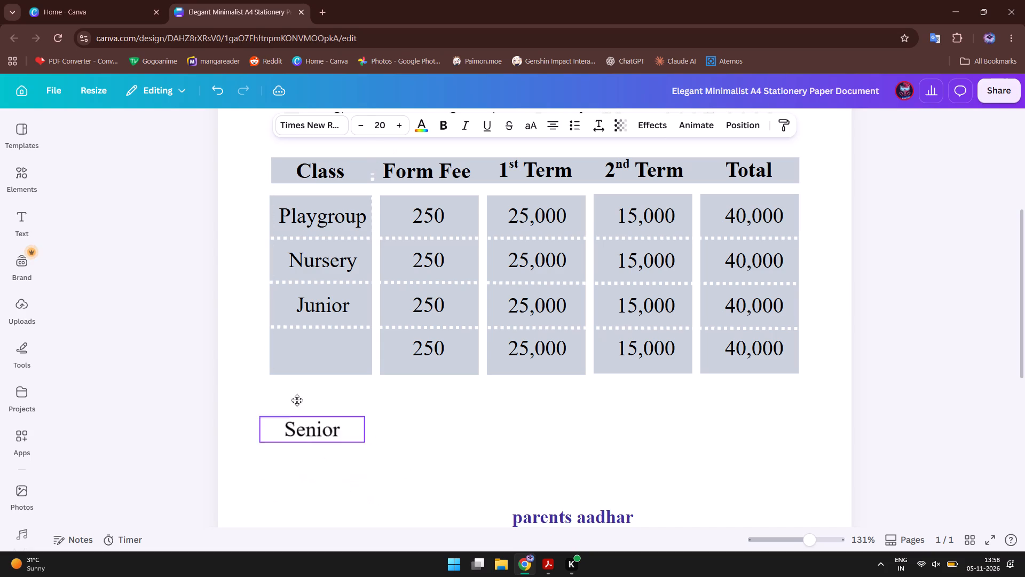
left_click_drag(297, 400, 302, 350)
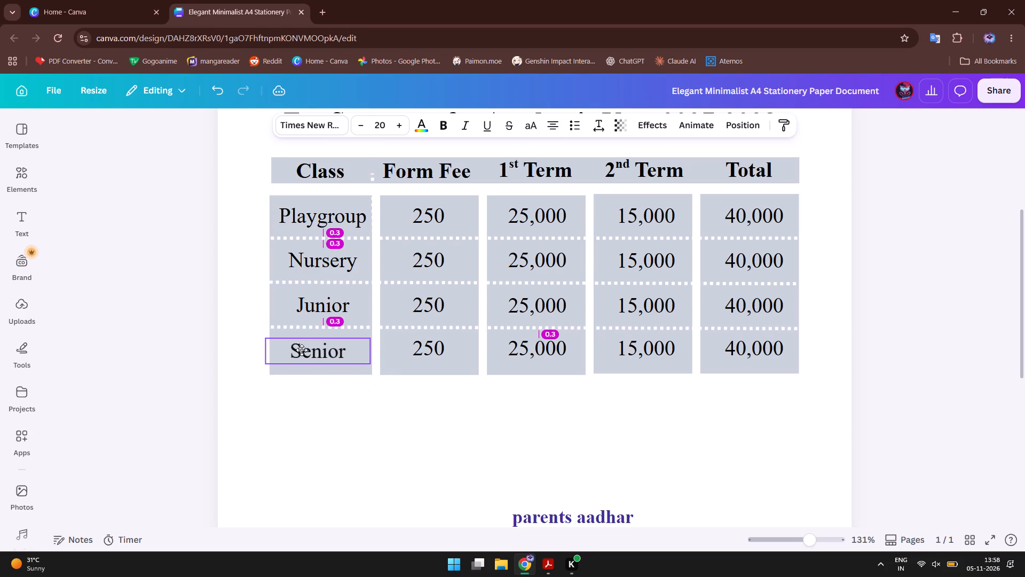
left_click_drag(302, 350, 304, 350)
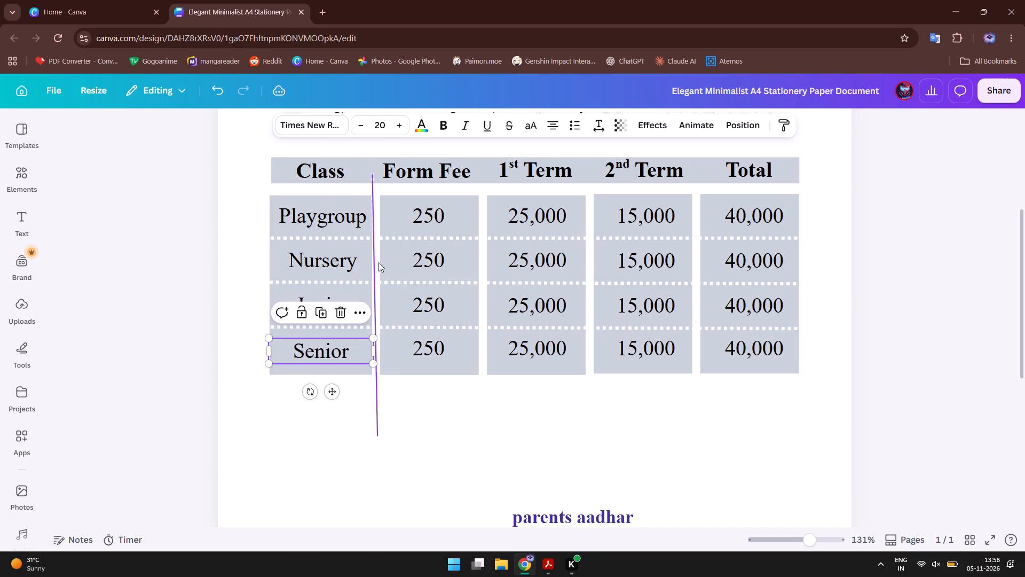
Raise the vertical dotted line to just above the header row and straighten it to about -90° between Class and Form Fee.
left_click(374, 265)
left_click_drag(374, 265, 375, 242)
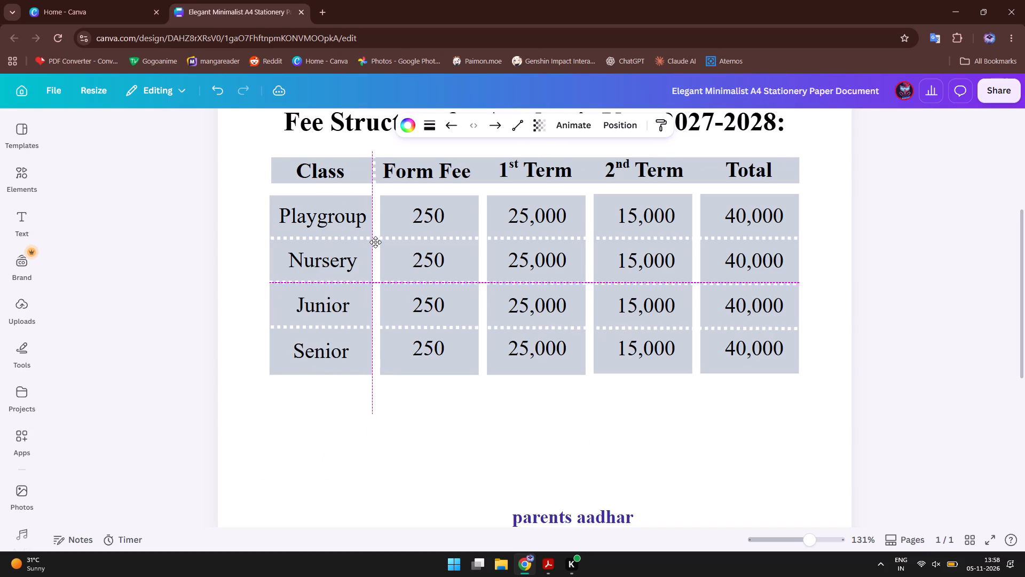
left_click_drag(375, 242, 375, 243)
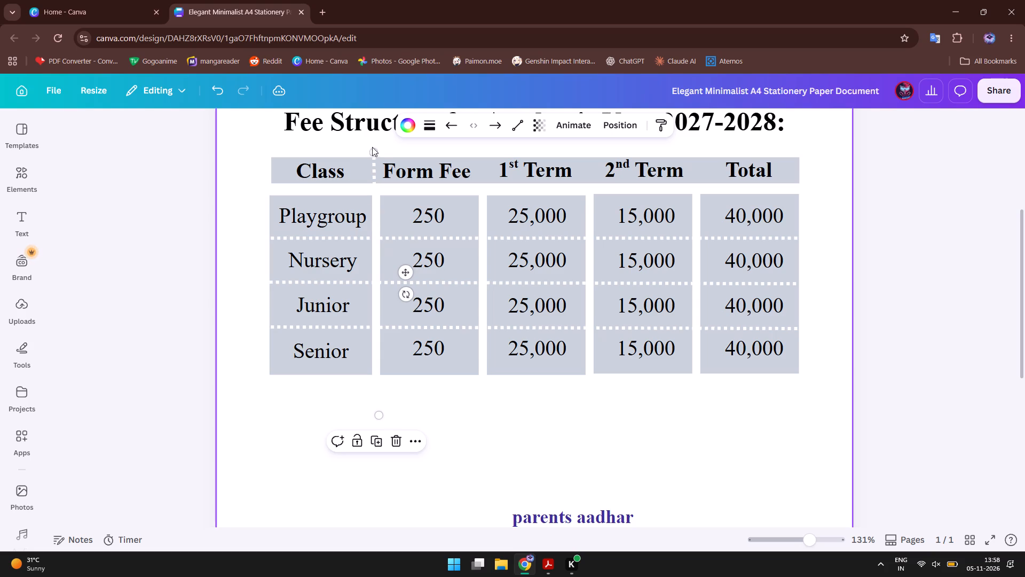
left_click(373, 151)
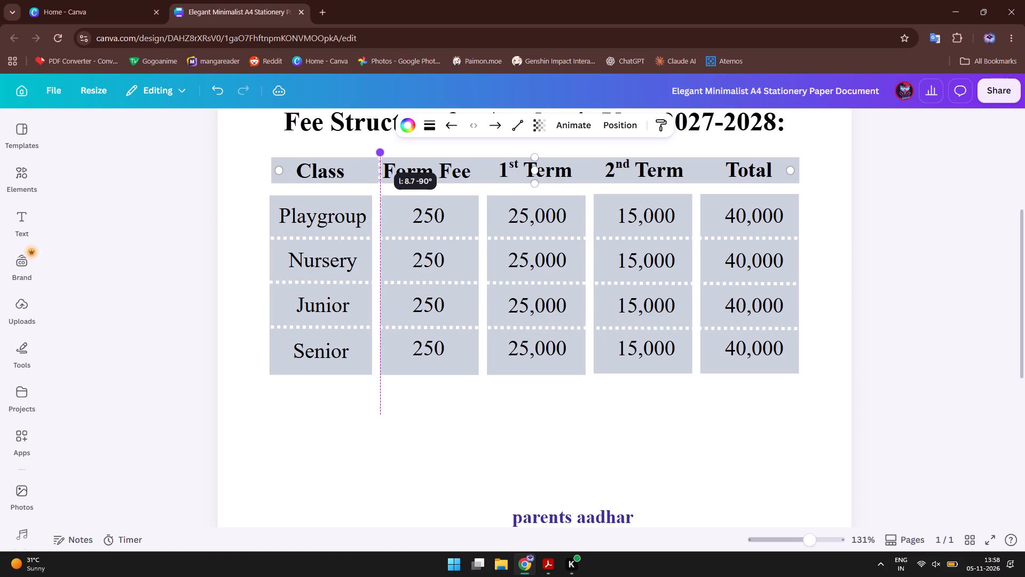
left_click_drag(380, 169, 377, 164)
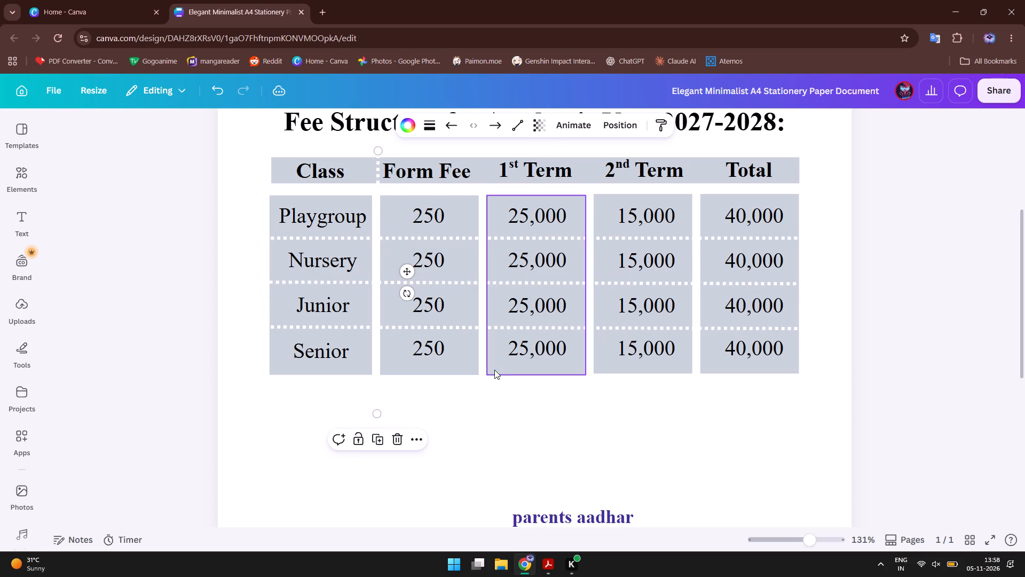
Shorten the vertical dotted line by bringing its lower end up to the Nursery row beside the Class column.
left_click(514, 421)
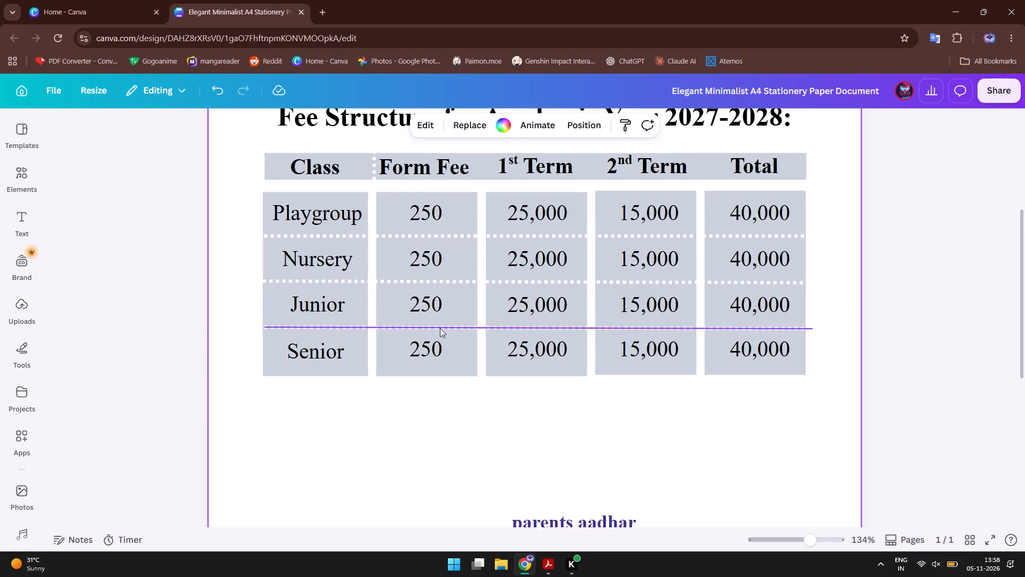
left_click(307, 390)
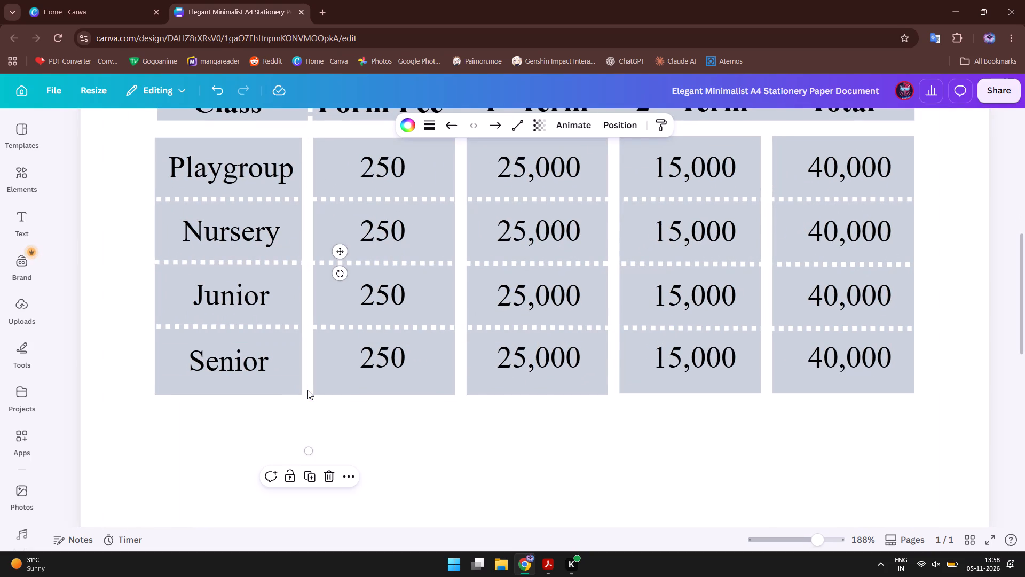
left_click_drag(311, 447, 299, 275)
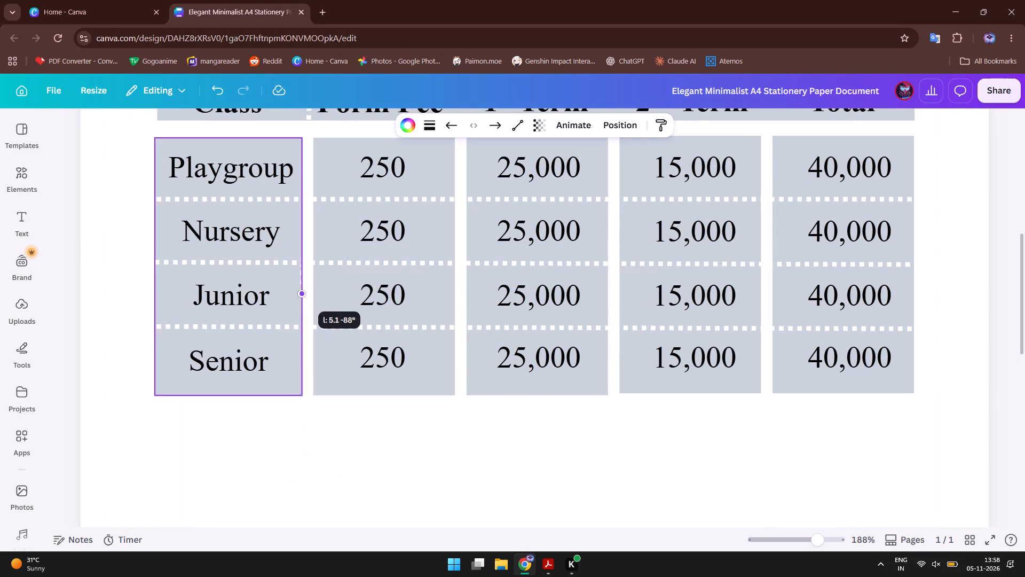
left_click_drag(299, 275, 306, 243)
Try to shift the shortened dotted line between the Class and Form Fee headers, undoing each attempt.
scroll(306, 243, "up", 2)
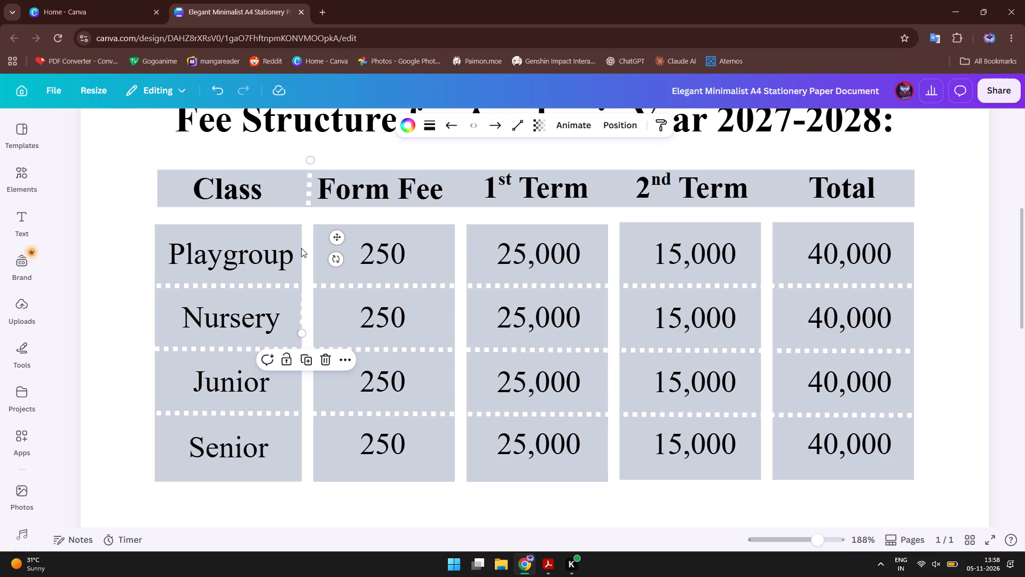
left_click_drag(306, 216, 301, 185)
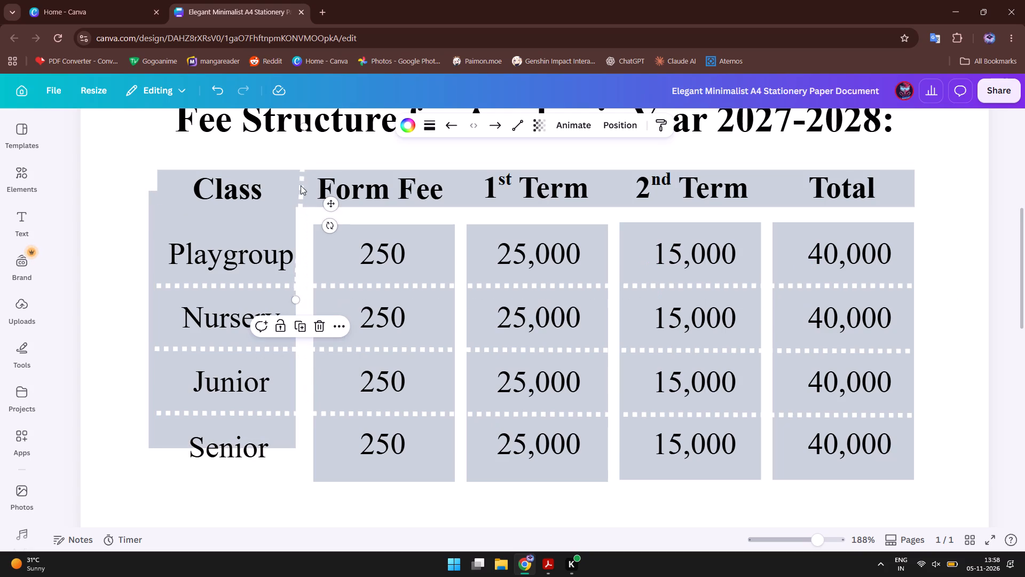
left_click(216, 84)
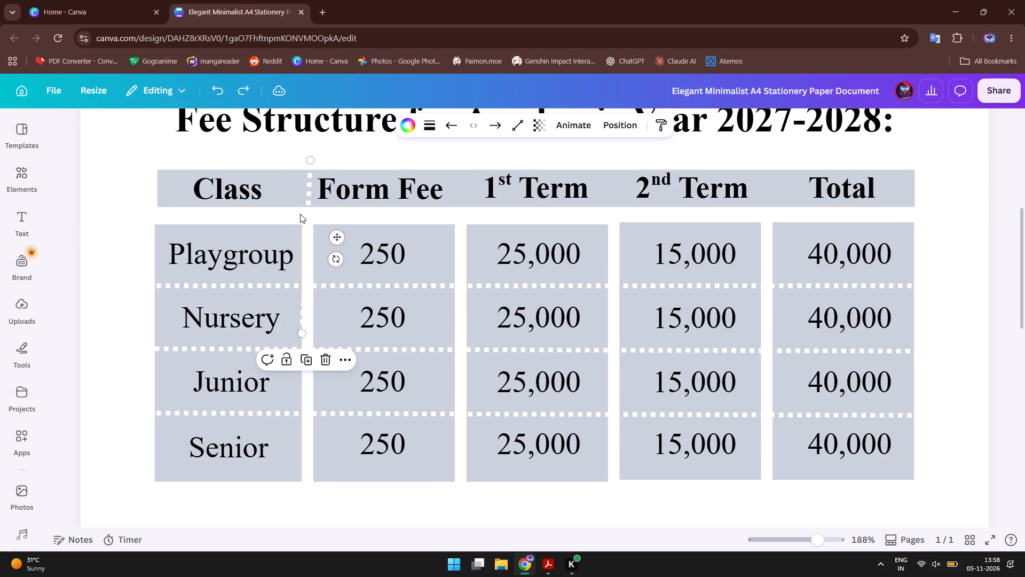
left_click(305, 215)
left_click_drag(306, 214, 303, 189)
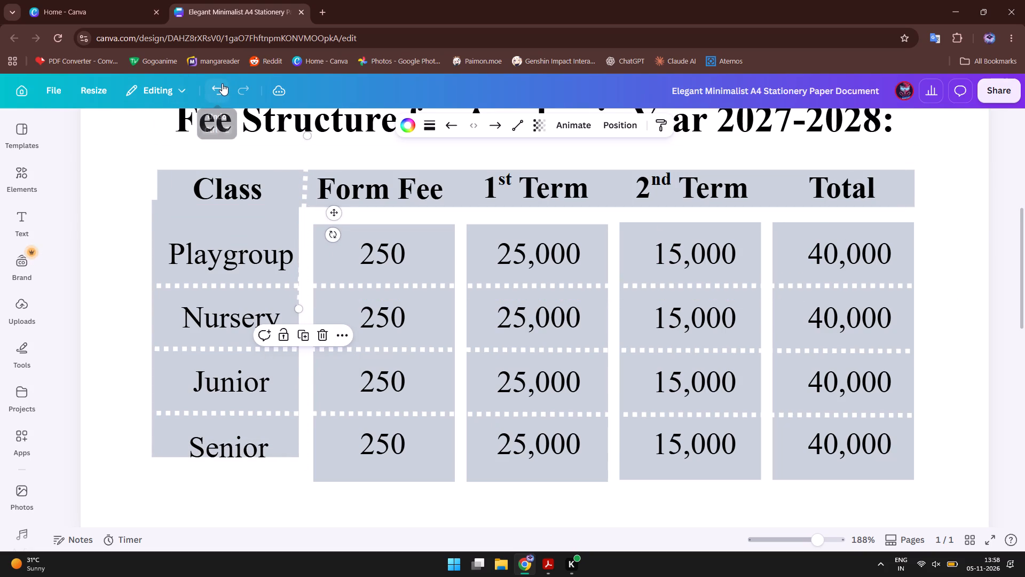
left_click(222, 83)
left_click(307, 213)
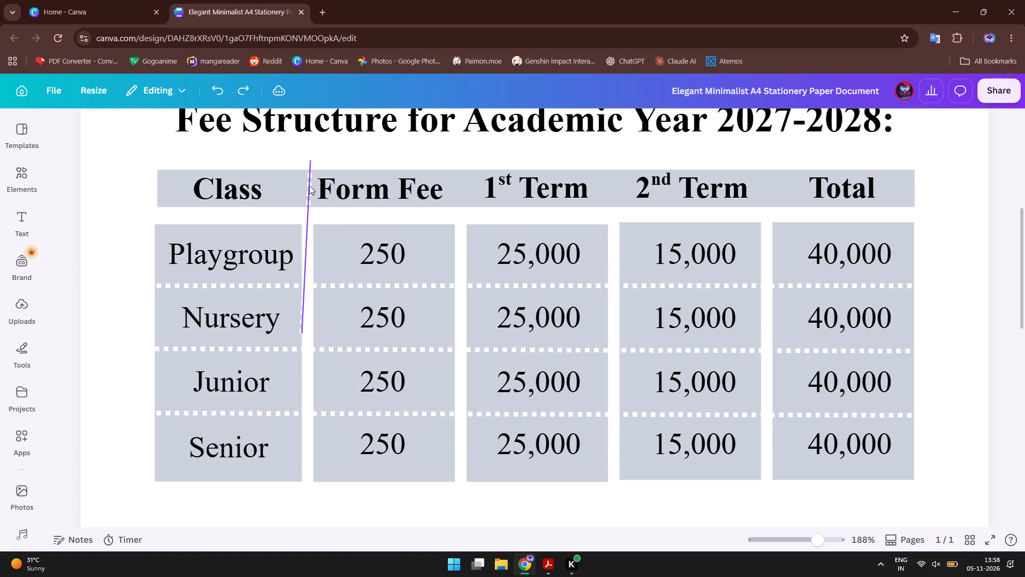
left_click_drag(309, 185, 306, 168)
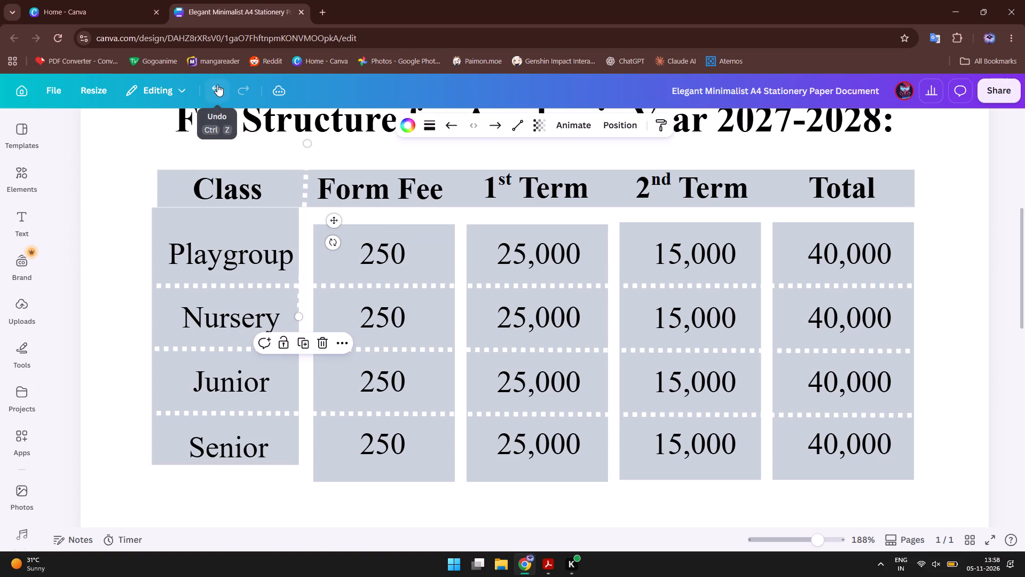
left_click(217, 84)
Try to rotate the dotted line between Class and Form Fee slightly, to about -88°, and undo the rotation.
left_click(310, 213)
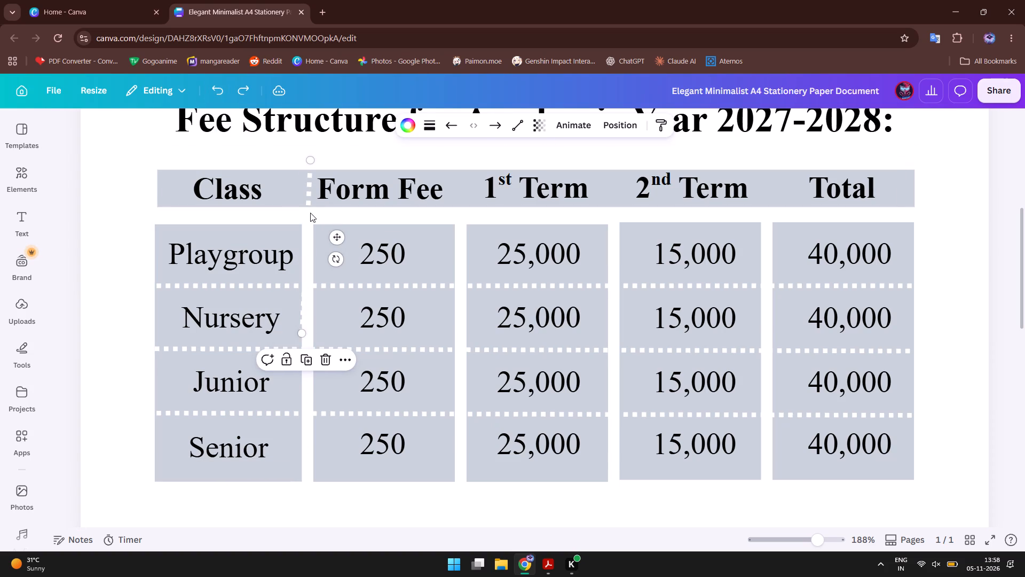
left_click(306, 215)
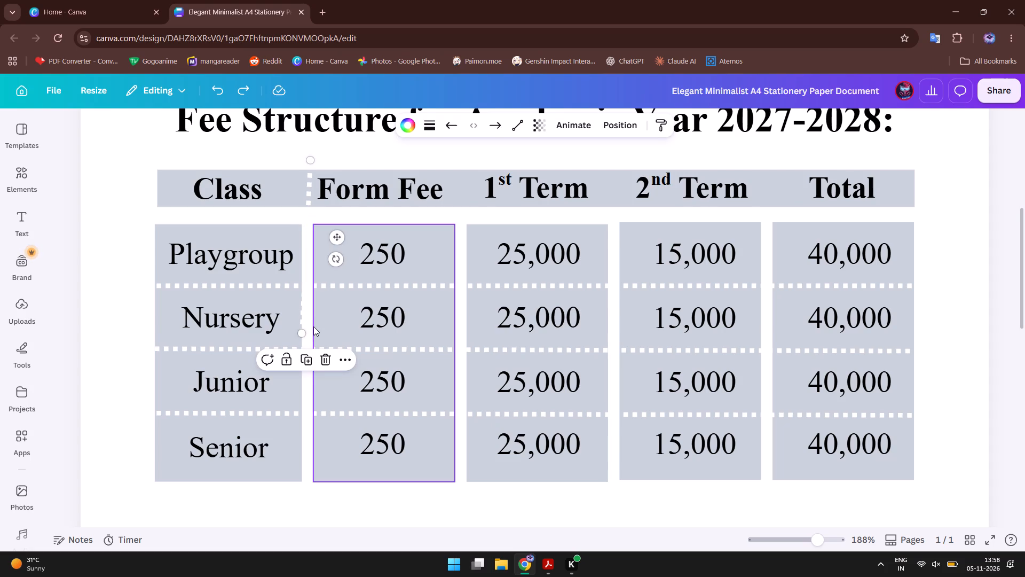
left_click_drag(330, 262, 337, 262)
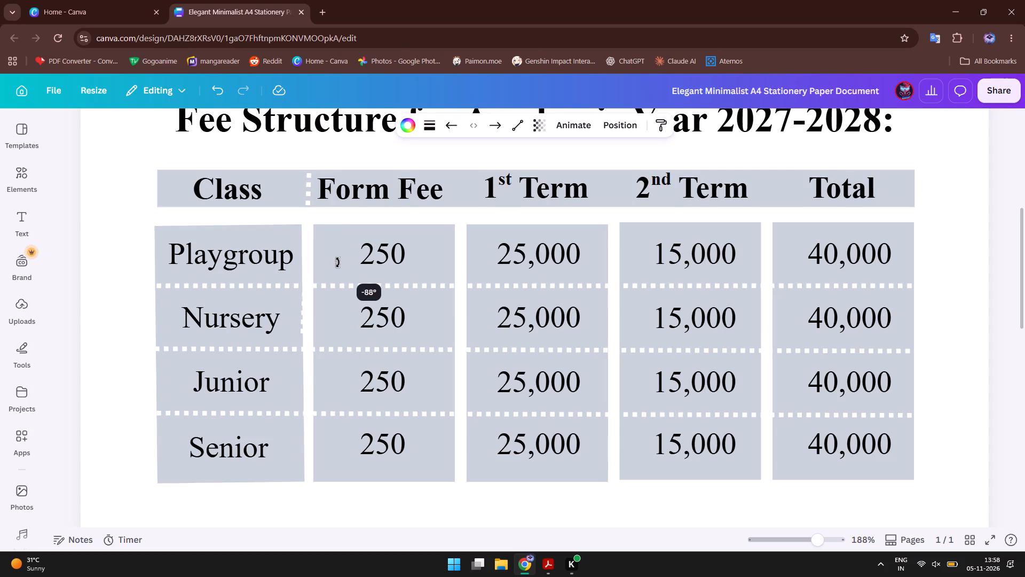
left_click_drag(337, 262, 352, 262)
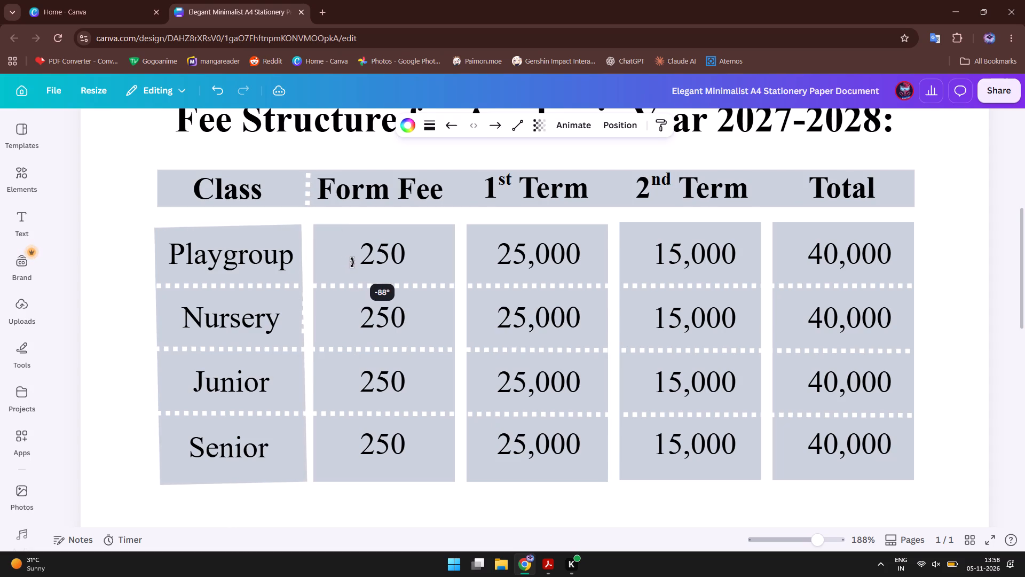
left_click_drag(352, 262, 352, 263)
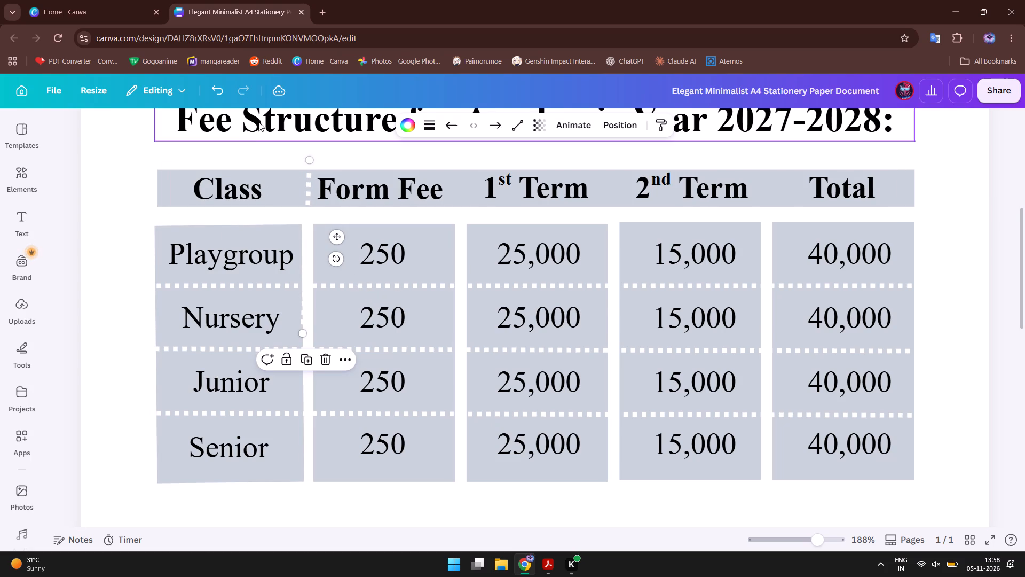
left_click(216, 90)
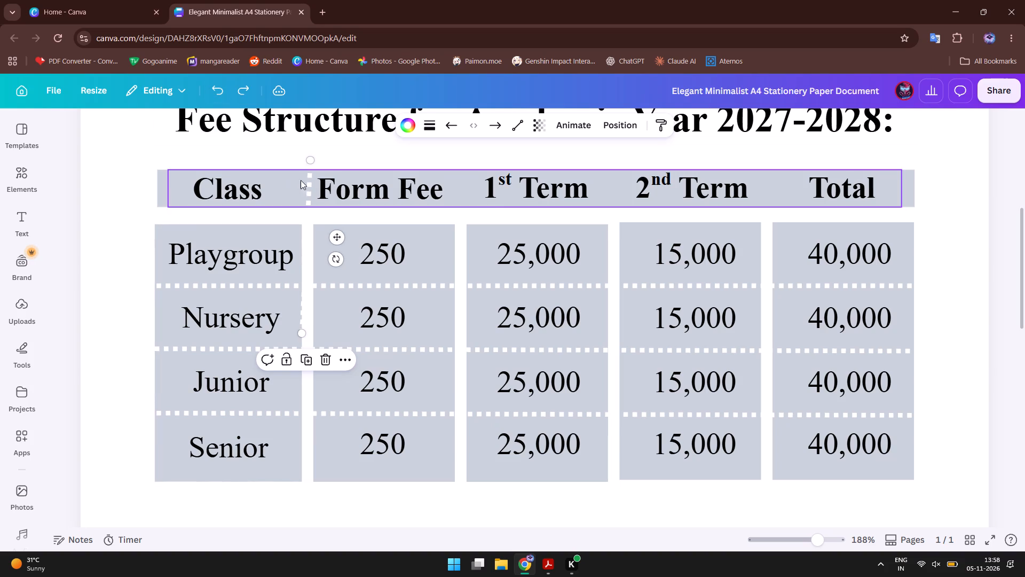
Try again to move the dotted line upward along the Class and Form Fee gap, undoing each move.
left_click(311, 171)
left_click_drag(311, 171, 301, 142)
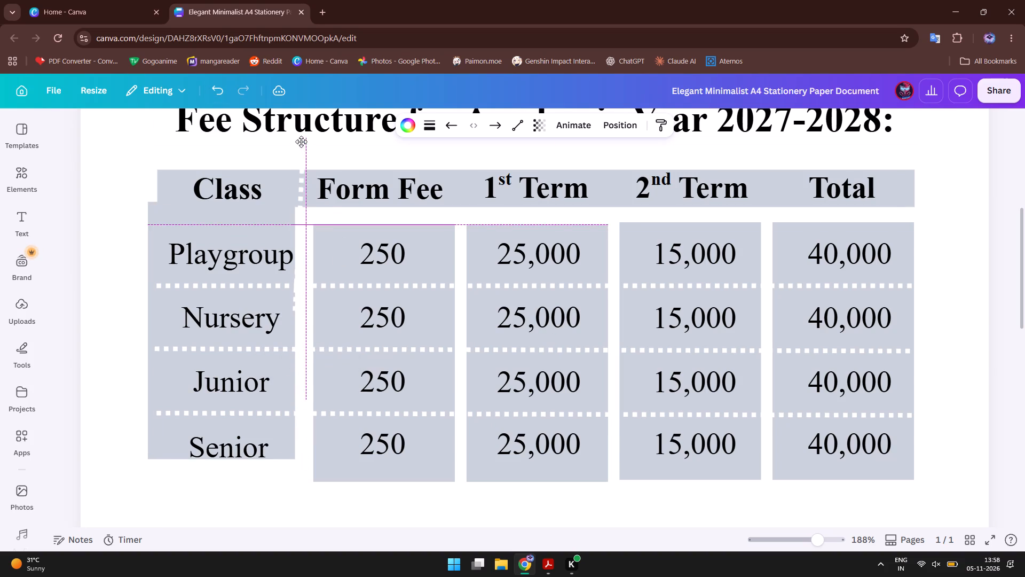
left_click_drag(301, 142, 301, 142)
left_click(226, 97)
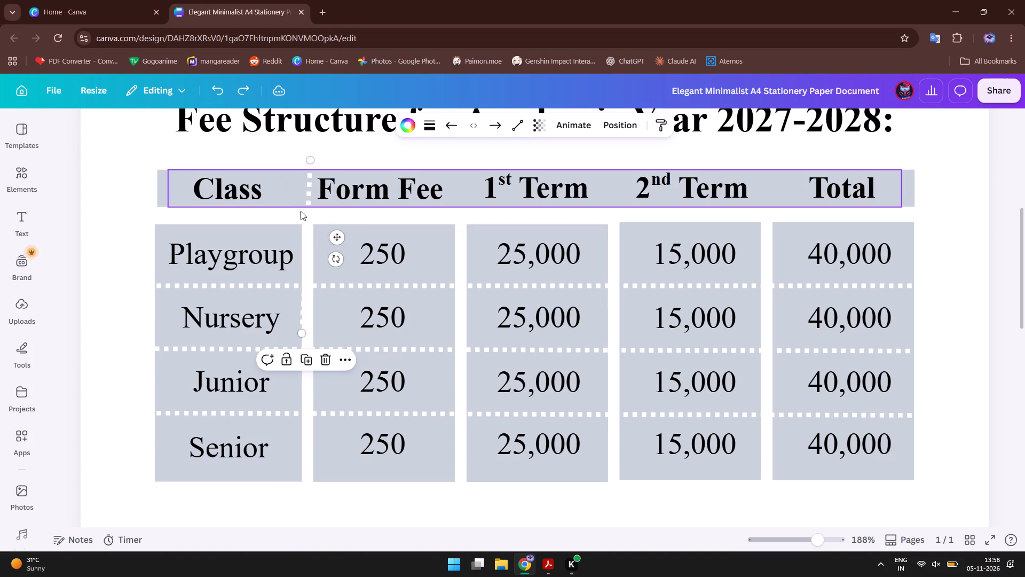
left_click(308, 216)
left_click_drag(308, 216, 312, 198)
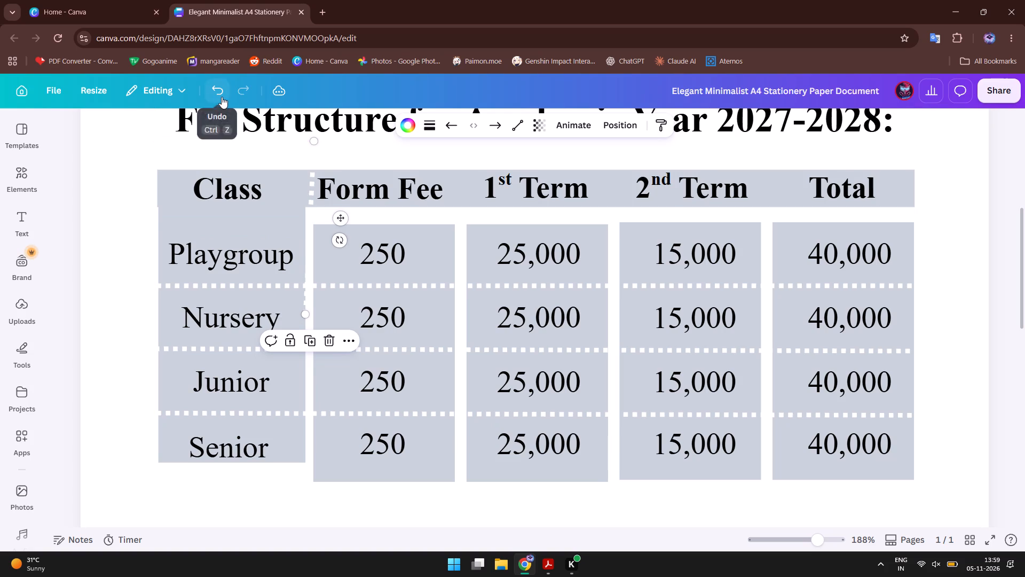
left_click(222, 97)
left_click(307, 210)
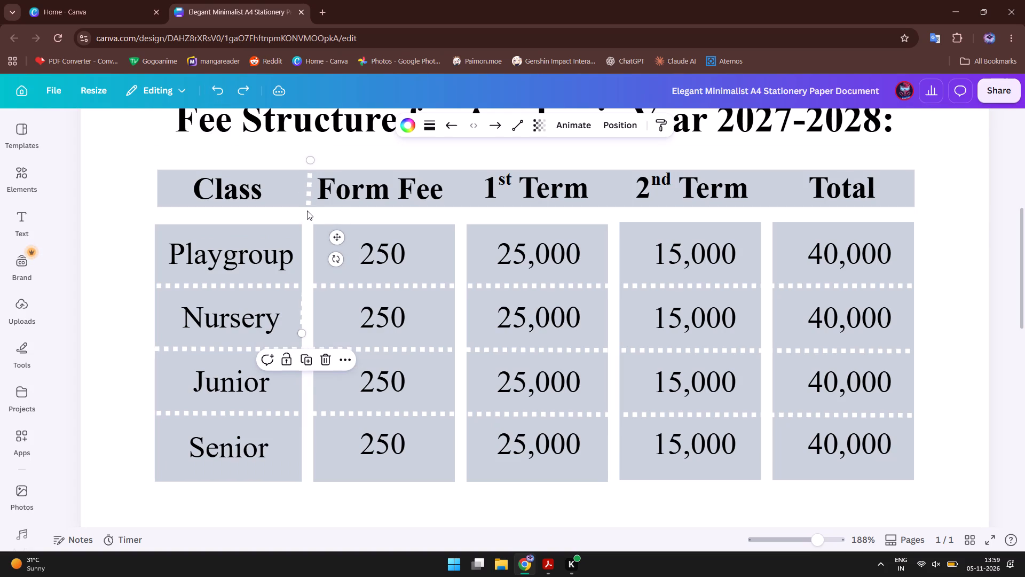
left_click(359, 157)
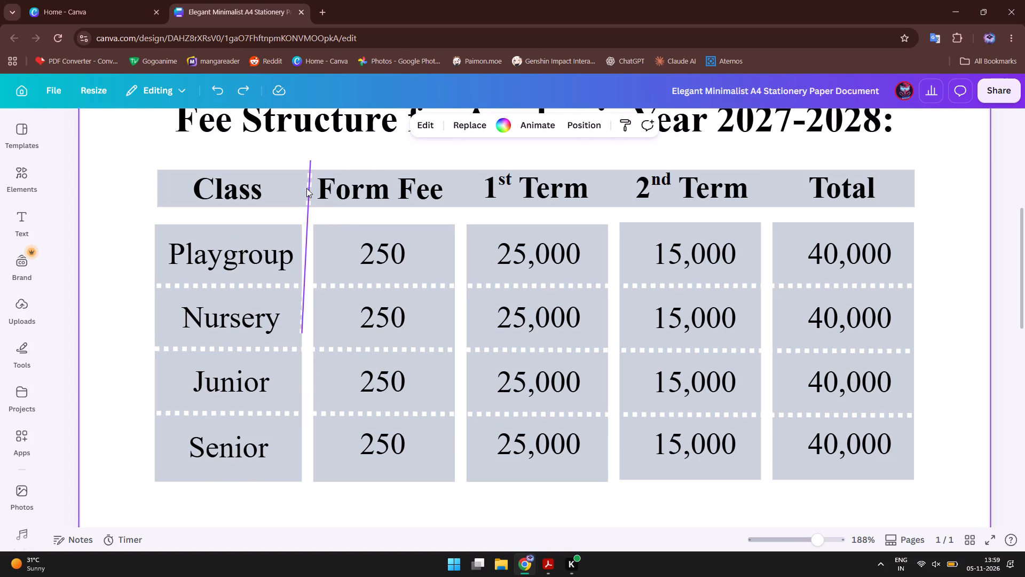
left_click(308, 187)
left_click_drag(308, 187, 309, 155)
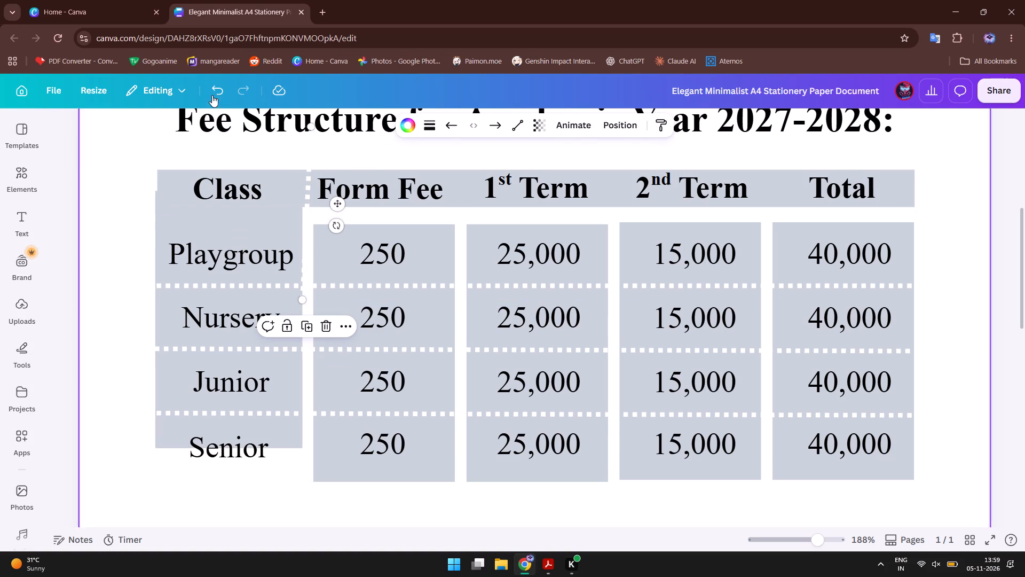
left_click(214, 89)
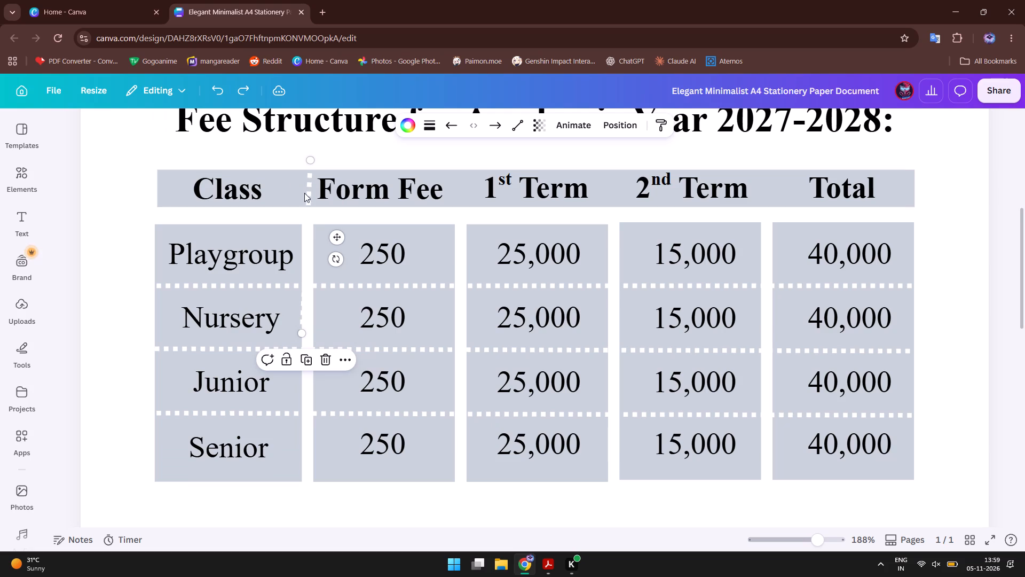
Delete the slanted vertical dotted line between the Class and Form Fee columns.
left_click(308, 195)
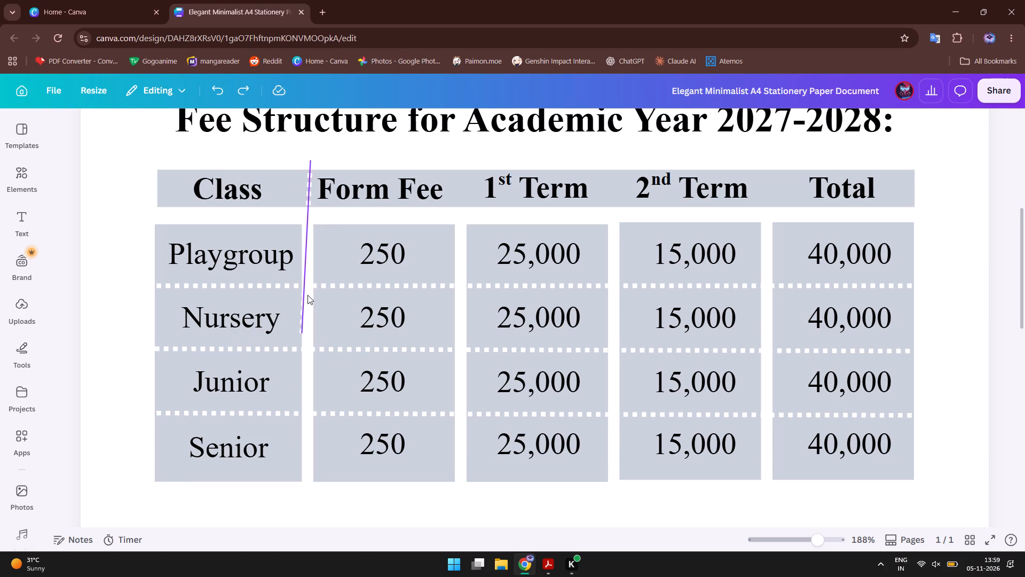
left_click(307, 295)
left_click(326, 354)
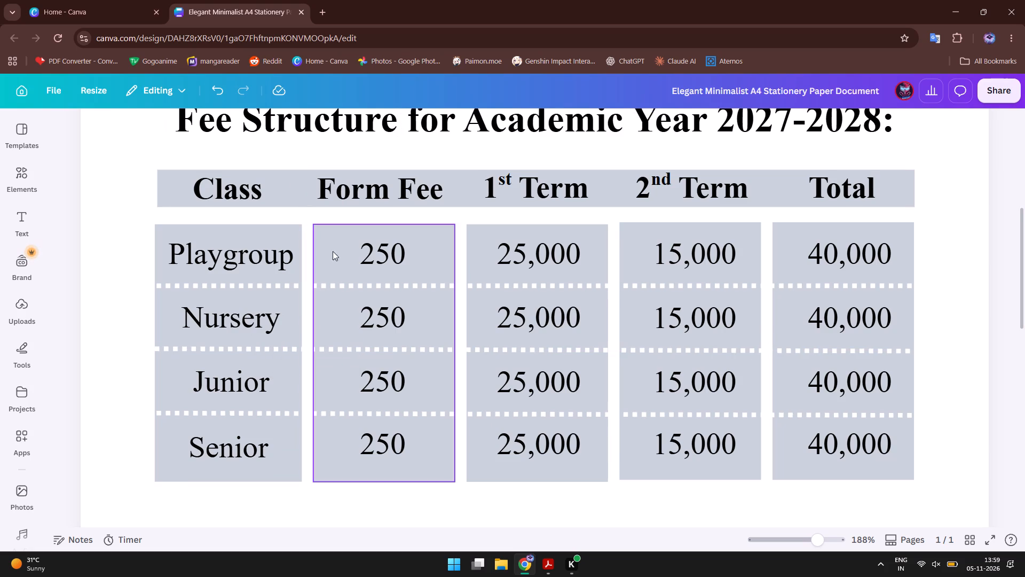
Duplicate the horizontal dotted line that separates the Playgroup and Nursery rows.
right_click(304, 289)
left_click(354, 338)
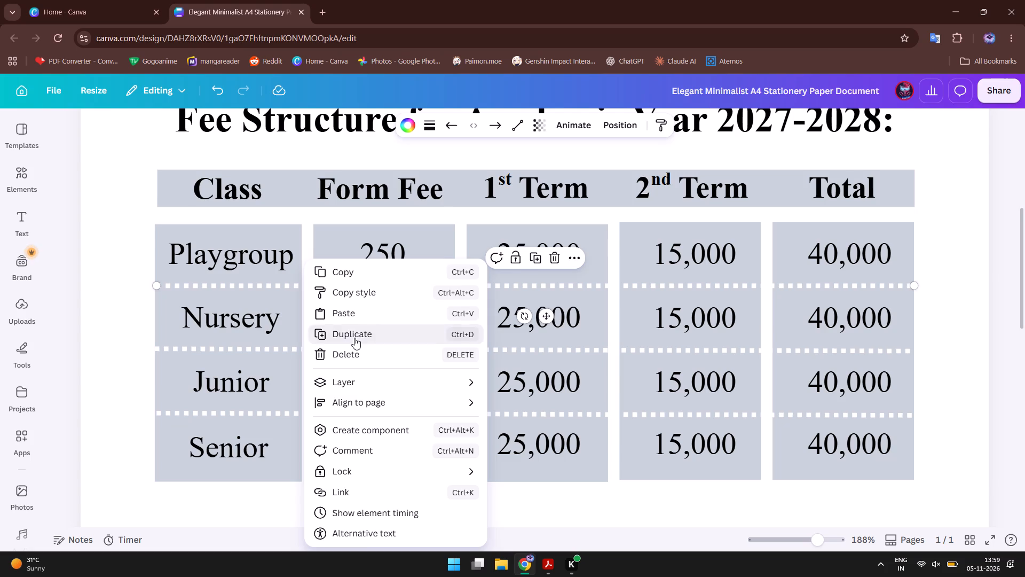
left_click(316, 307)
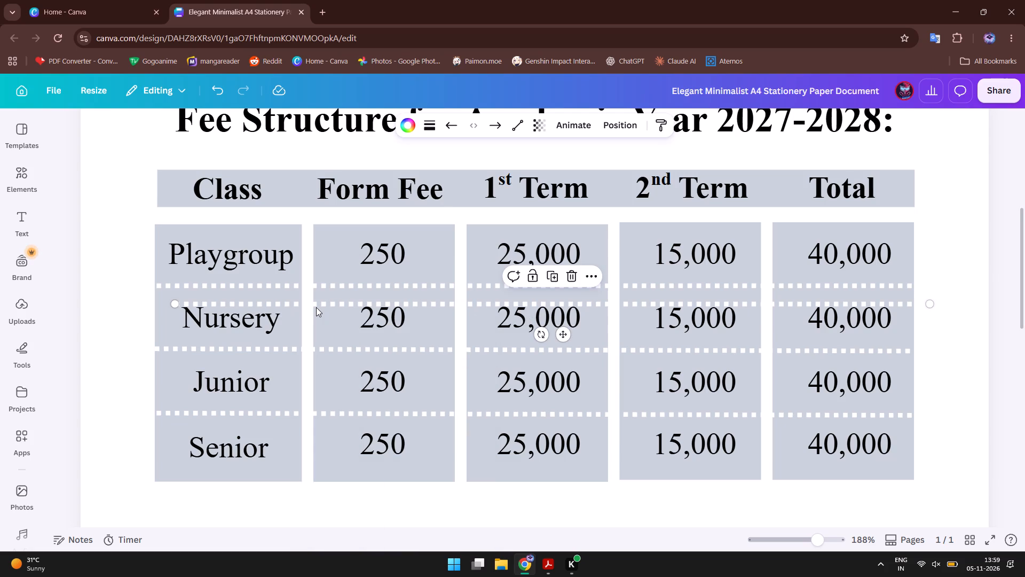
left_click(307, 304)
left_click(307, 304)
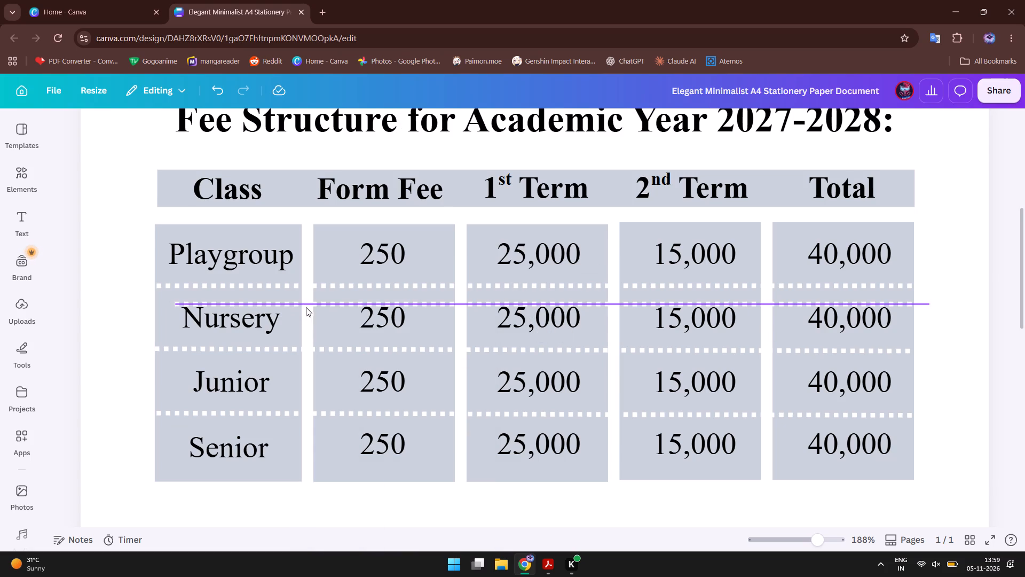
left_click(307, 304)
left_click(307, 305)
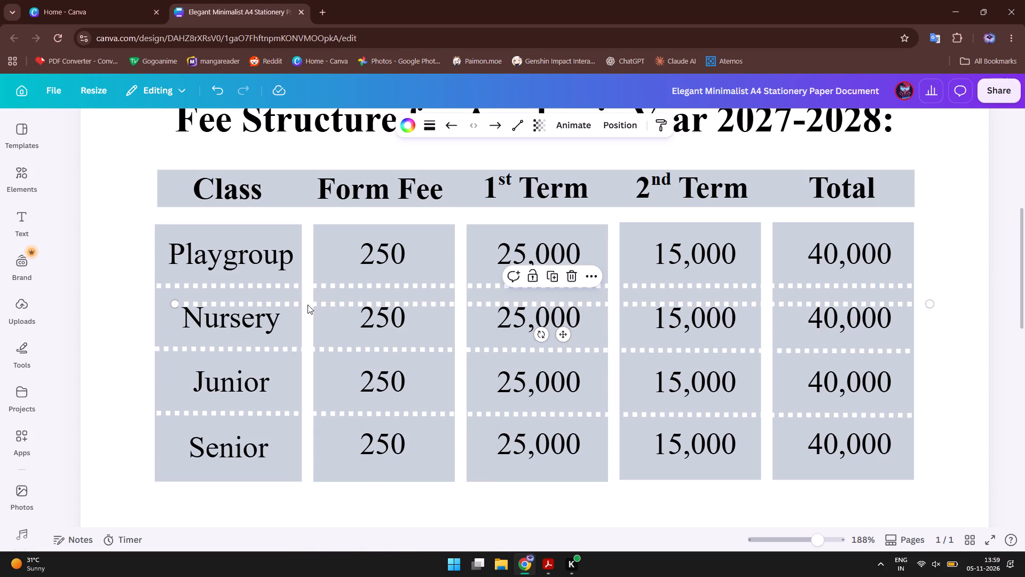
left_click_drag(307, 305, 306, 212)
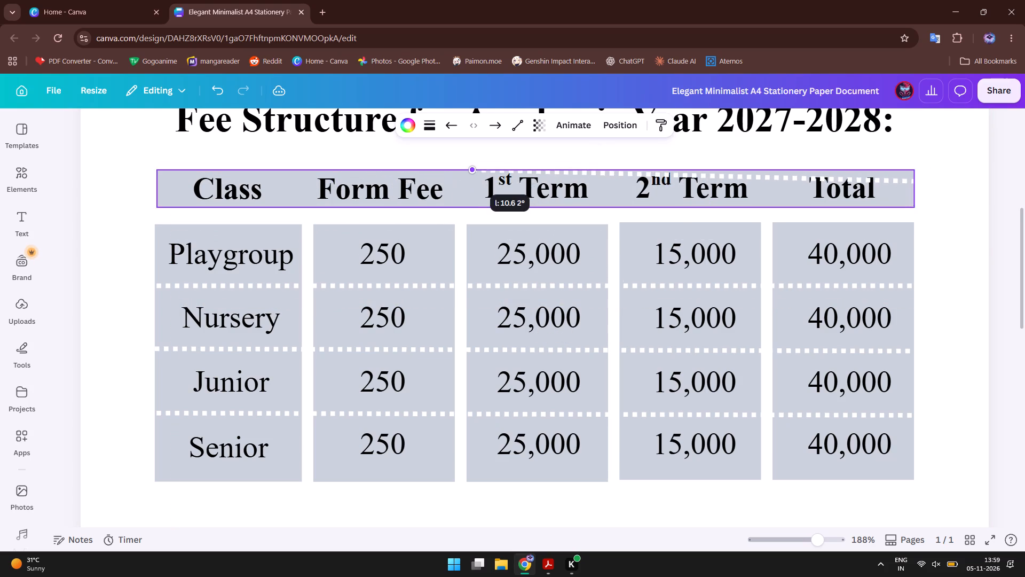
left_click_drag(471, 173, 662, 180)
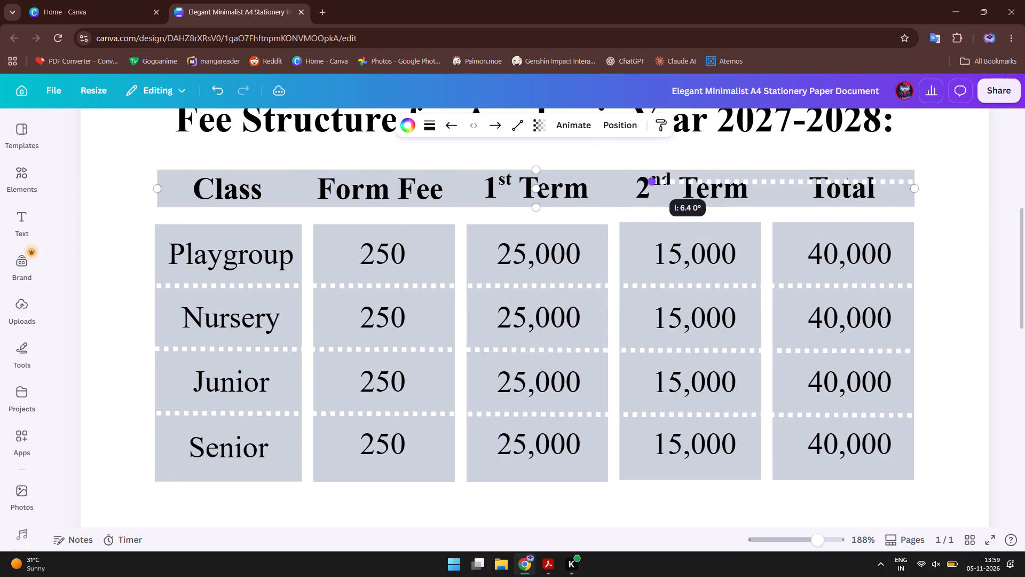
left_click_drag(662, 180, 706, 182)
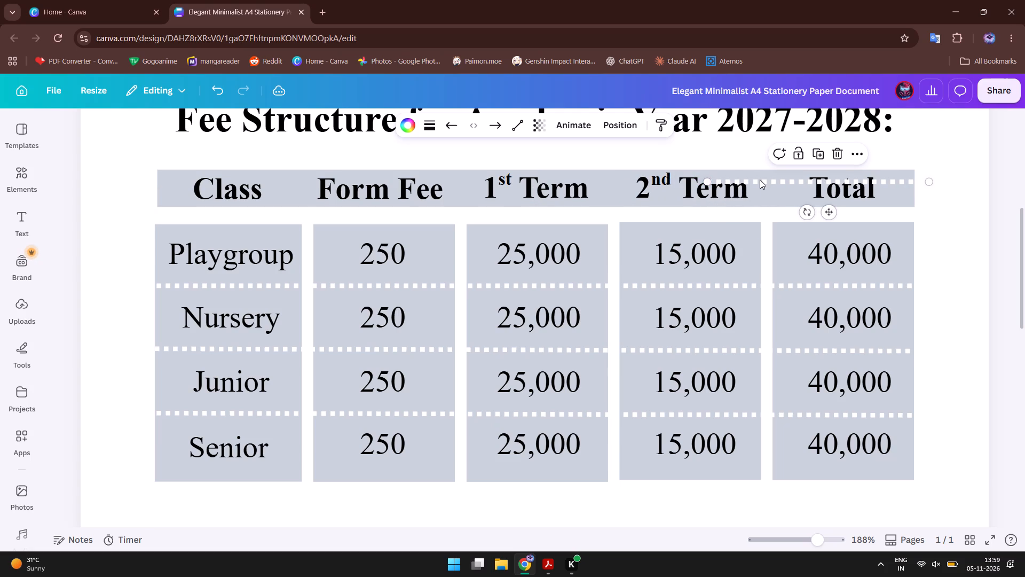
left_click_drag(760, 180, 315, 190)
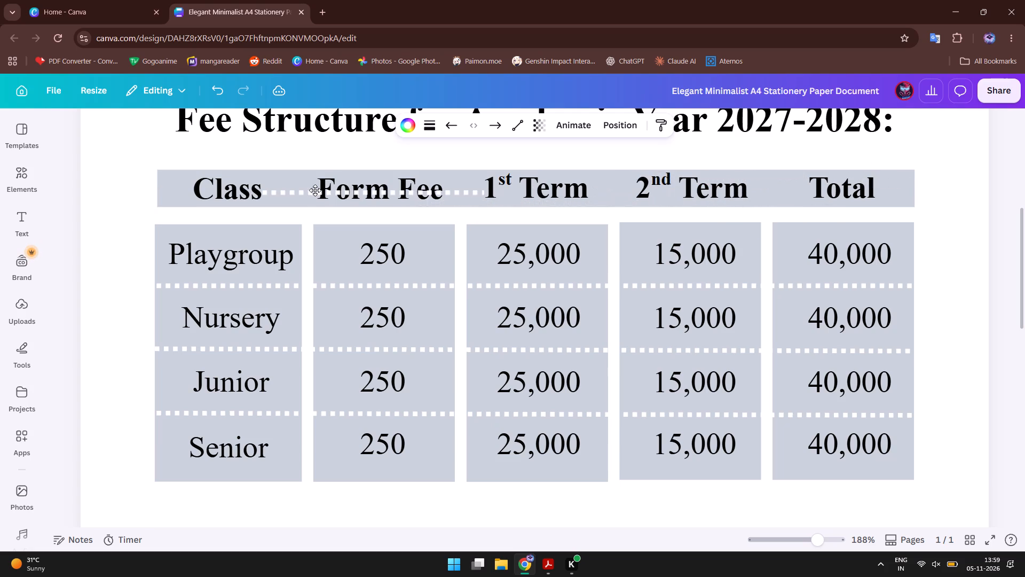
left_click_drag(315, 190, 284, 182)
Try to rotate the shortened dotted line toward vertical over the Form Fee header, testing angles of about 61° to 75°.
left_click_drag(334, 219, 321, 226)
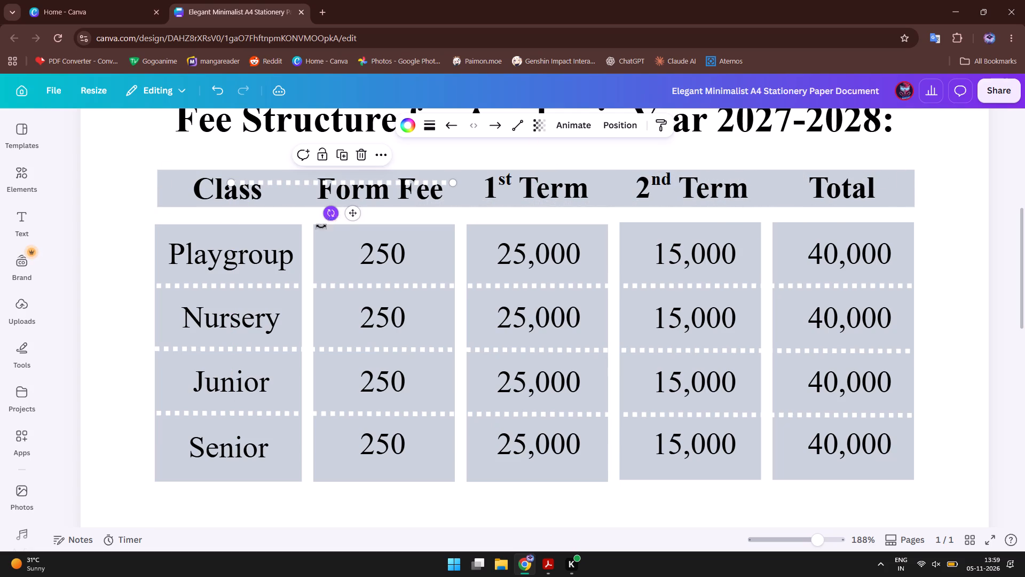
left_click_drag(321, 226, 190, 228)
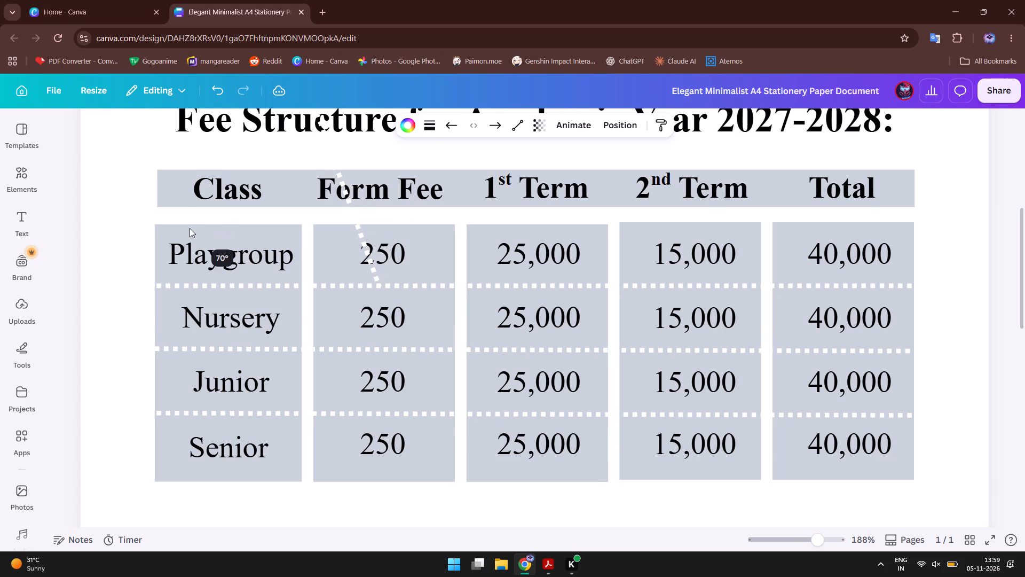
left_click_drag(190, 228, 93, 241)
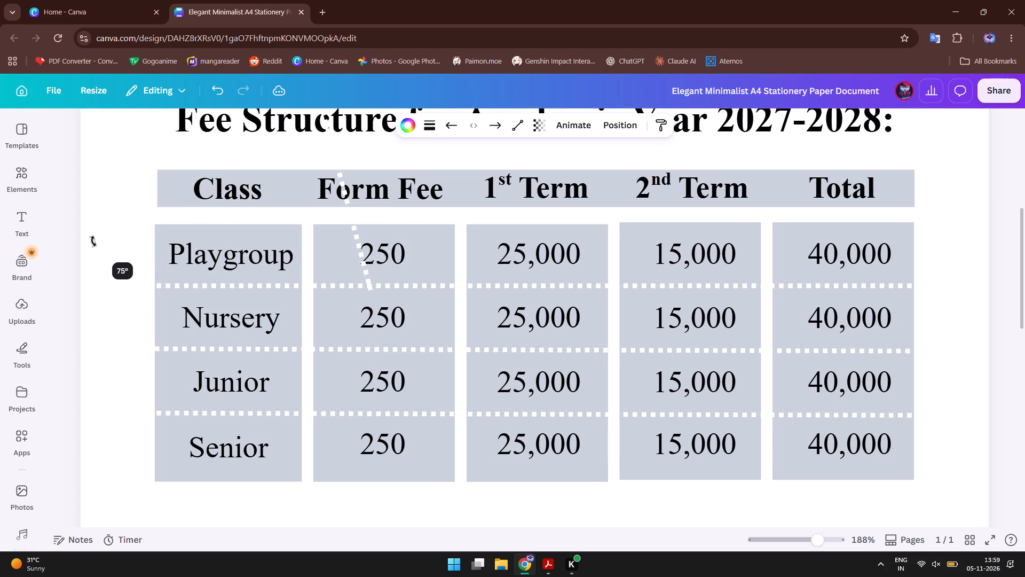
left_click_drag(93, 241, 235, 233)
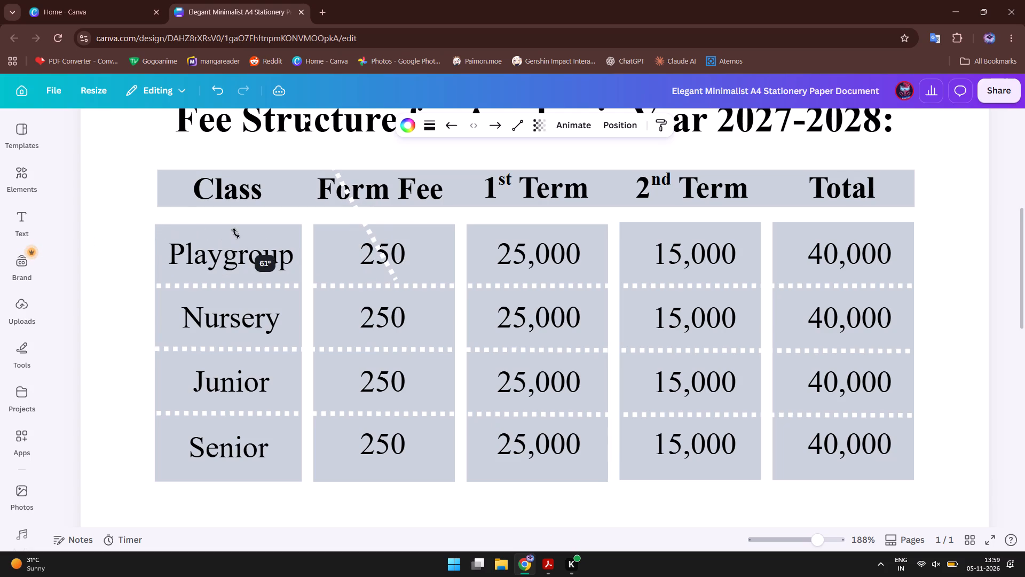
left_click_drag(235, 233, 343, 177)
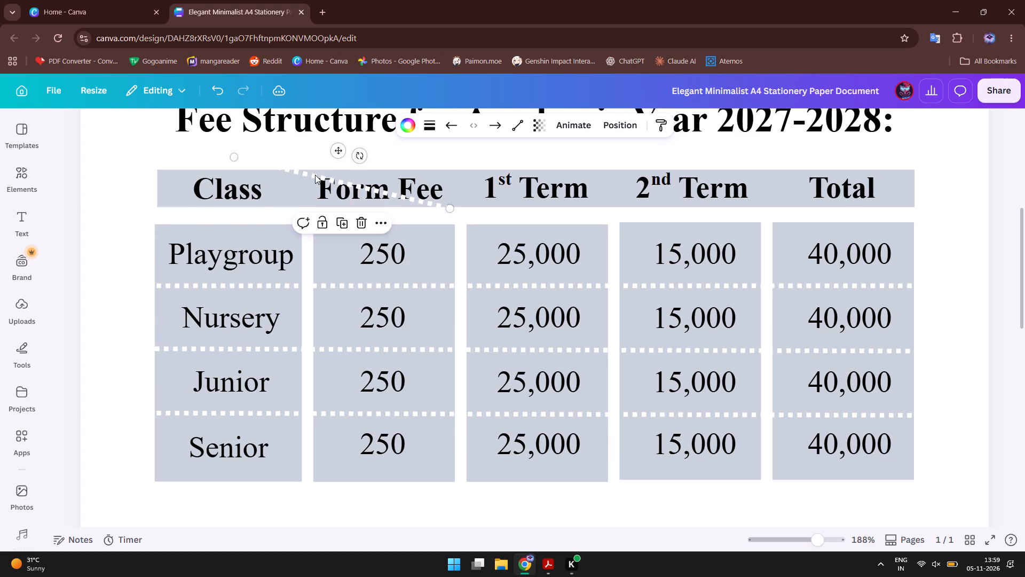
Move the tilted dotted line slightly lower and shorten its Form Fee end so it spans from Class to the start of Form Fee.
left_click_drag(315, 175, 306, 198)
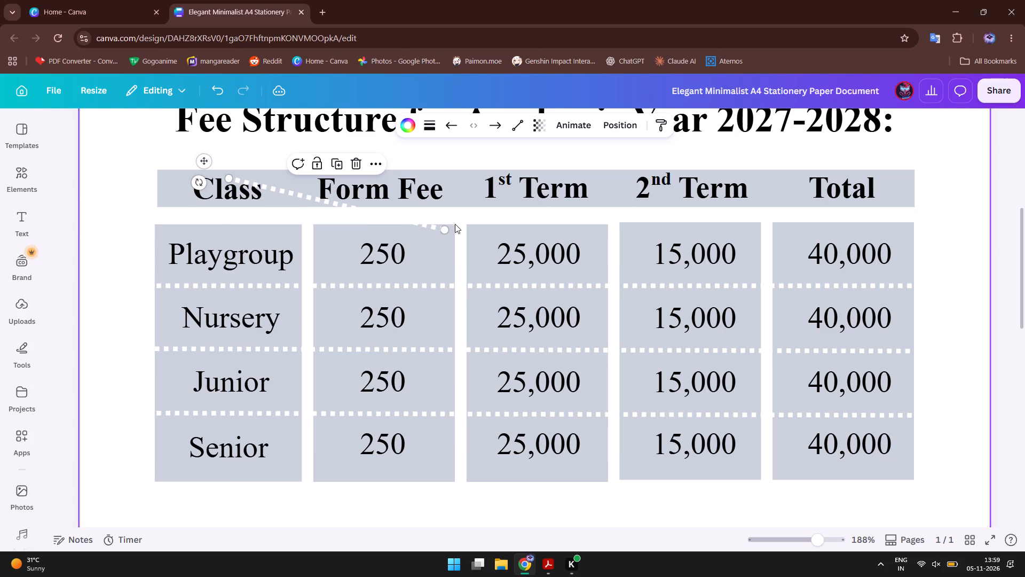
left_click_drag(444, 231, 332, 199)
Rotate the short dotted line beside the Class header until it stands vertical.
left_click_drag(296, 160, 290, 166)
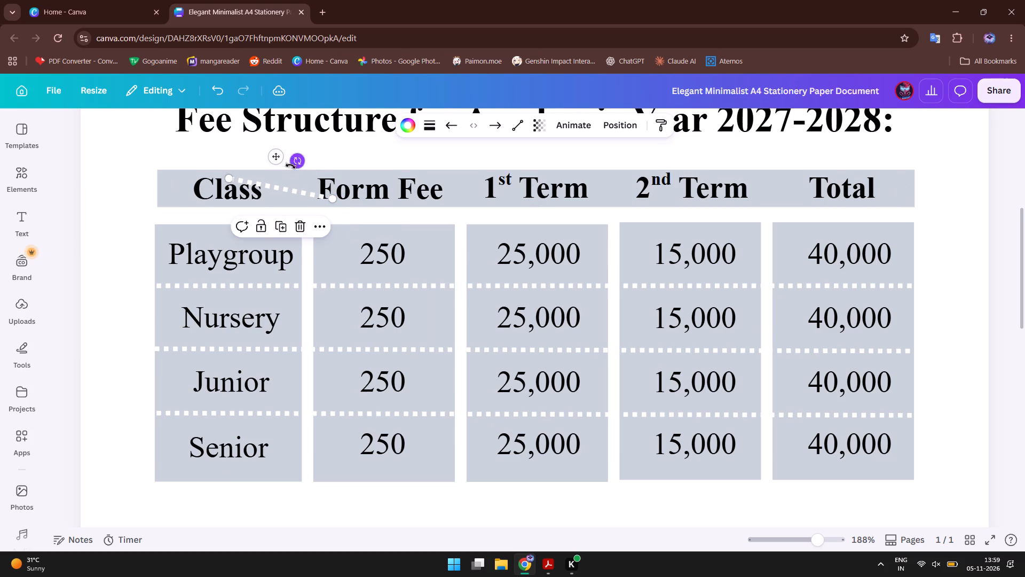
left_click_drag(290, 166, 263, 188)
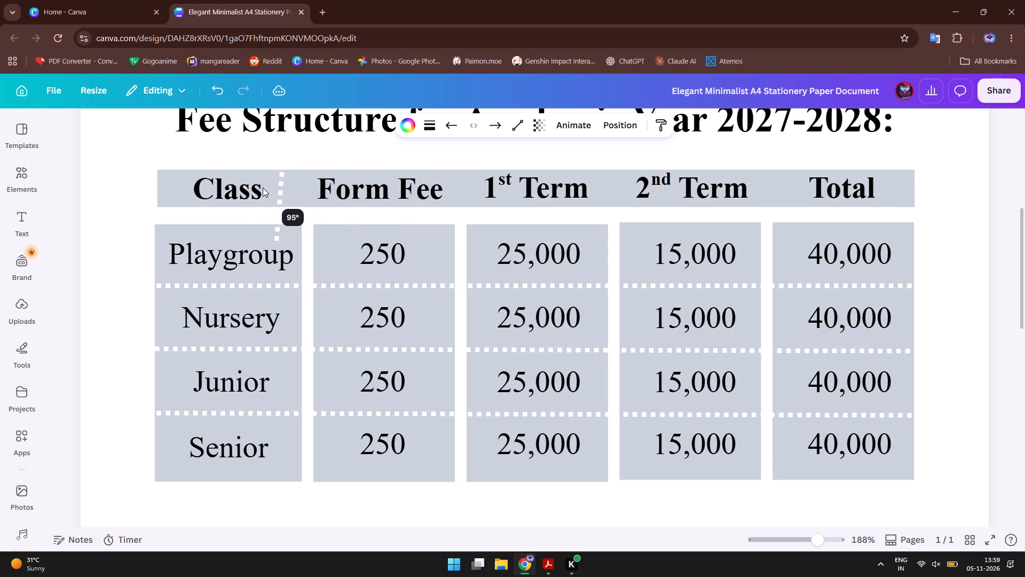
left_click_drag(263, 188, 258, 188)
left_click_drag(258, 188, 257, 190)
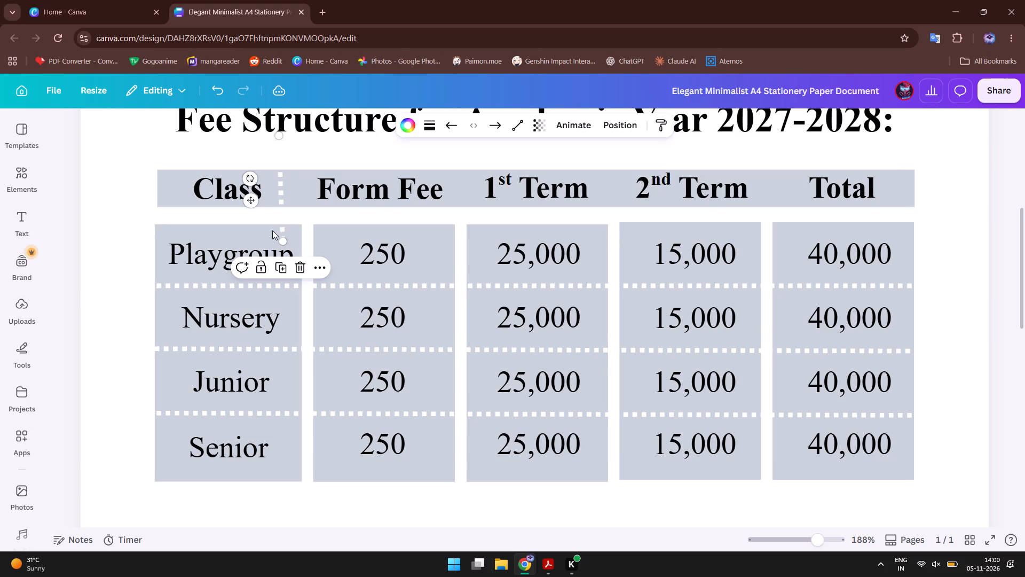
left_click_drag(252, 182, 256, 188)
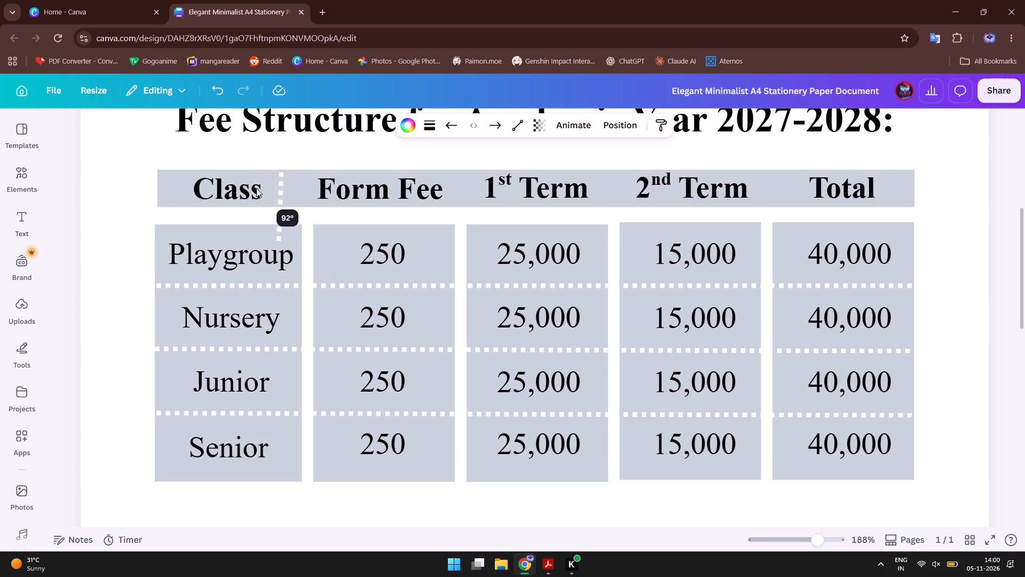
left_click_drag(256, 188, 253, 189)
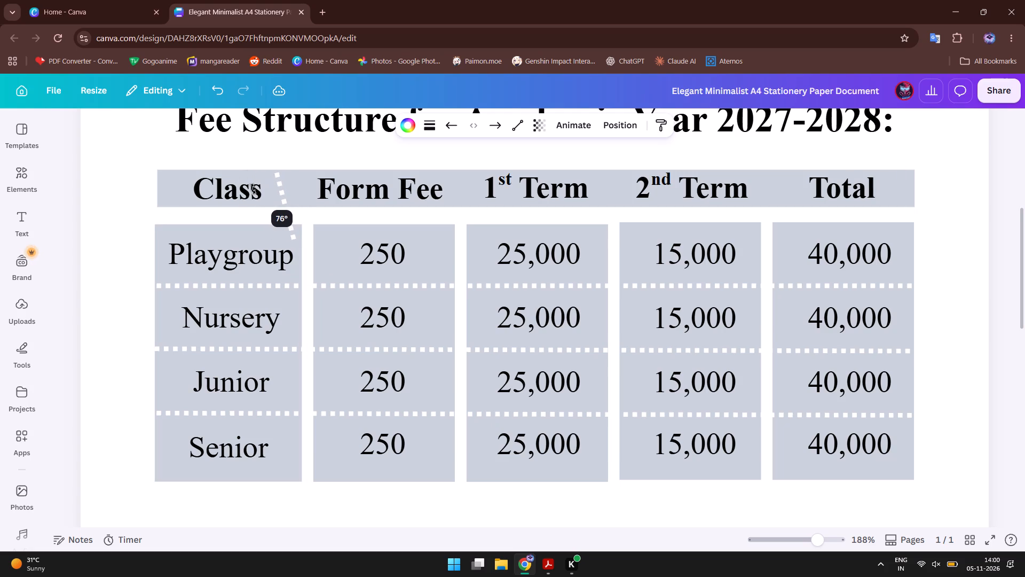
left_click_drag(253, 189, 255, 186)
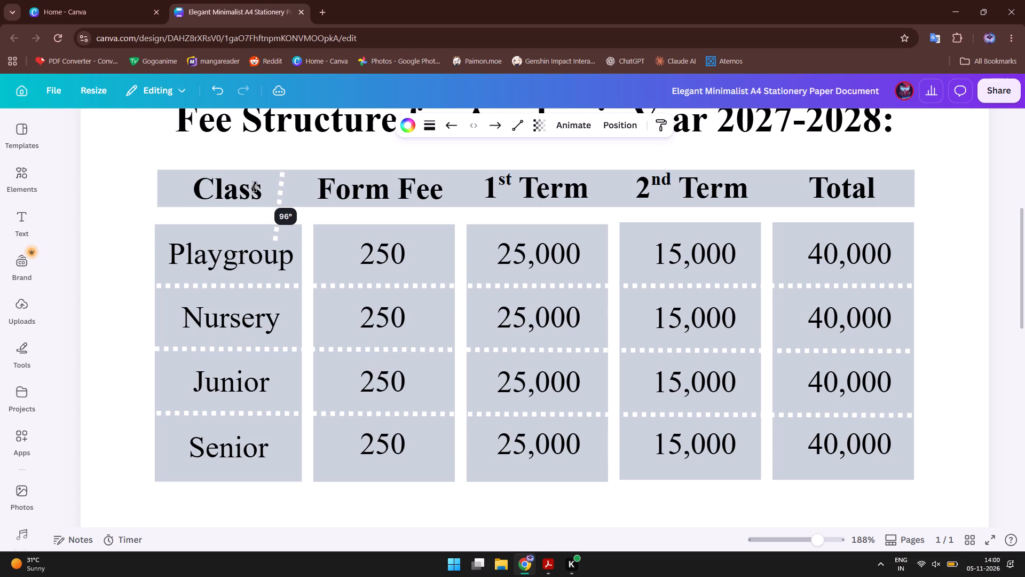
left_click_drag(255, 186, 254, 186)
left_click_drag(254, 186, 254, 189)
Move the vertical dotted line into the gap between the Class and Form Fee headers and deselect it.
left_click_drag(281, 194, 292, 198)
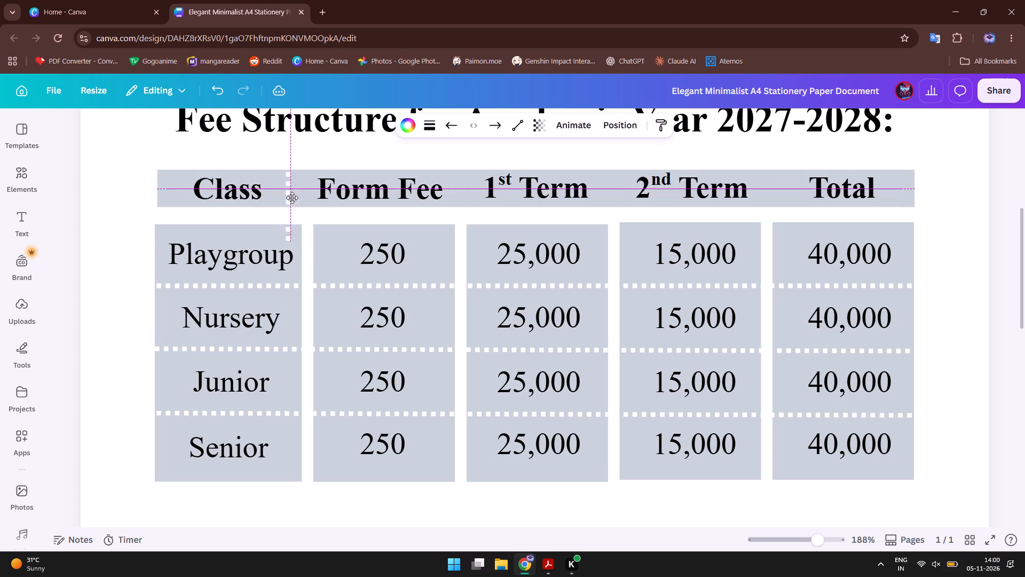
left_click_drag(292, 198, 306, 205)
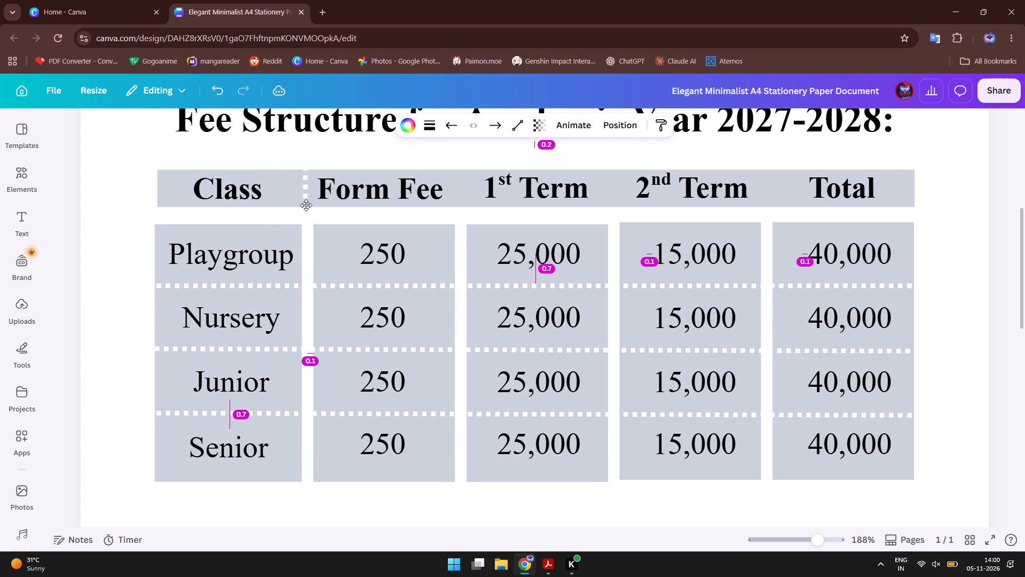
left_click_drag(306, 205, 306, 205)
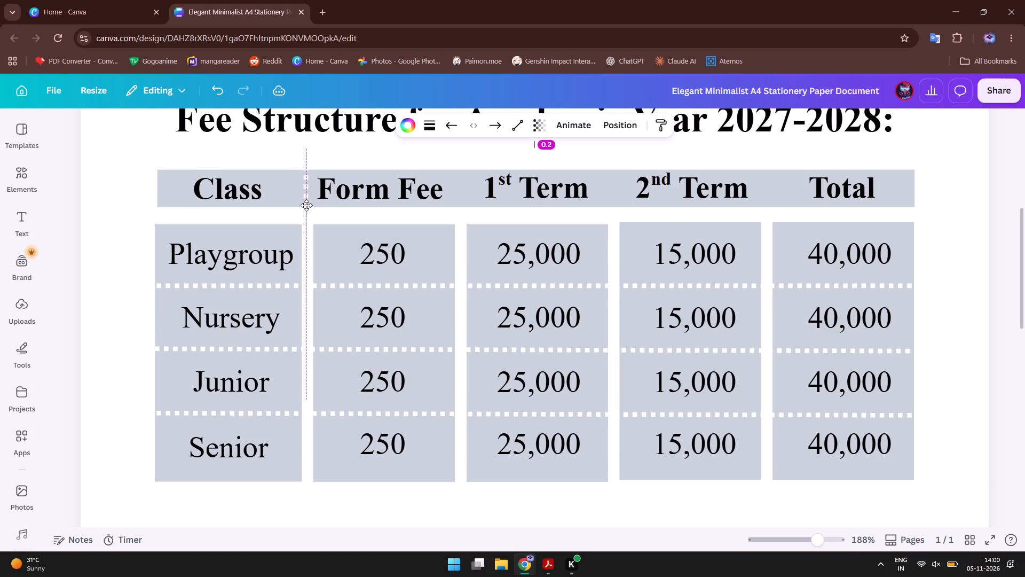
left_click_drag(306, 205, 307, 205)
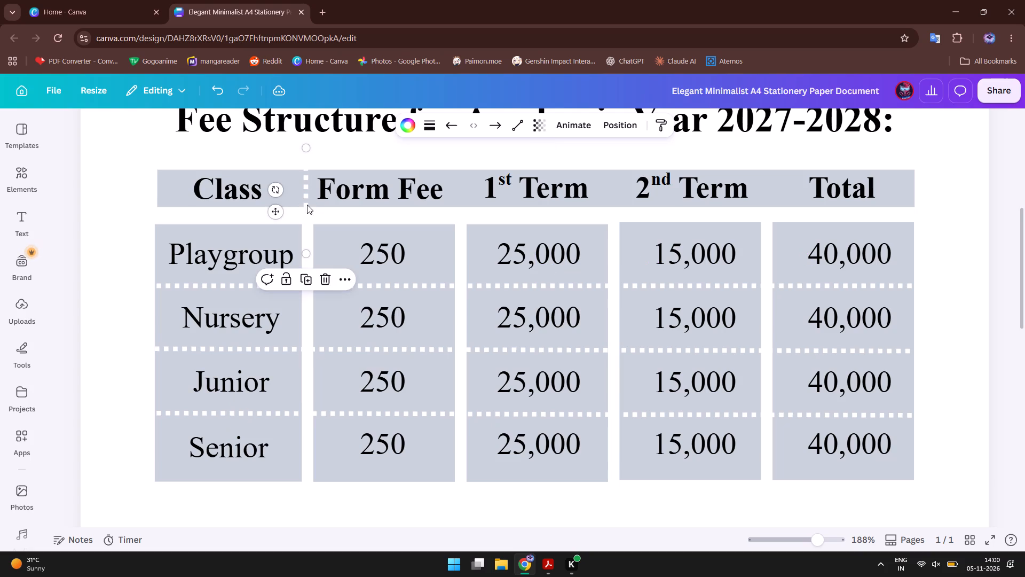
left_click_drag(270, 168, 270, 163)
left_click(270, 163)
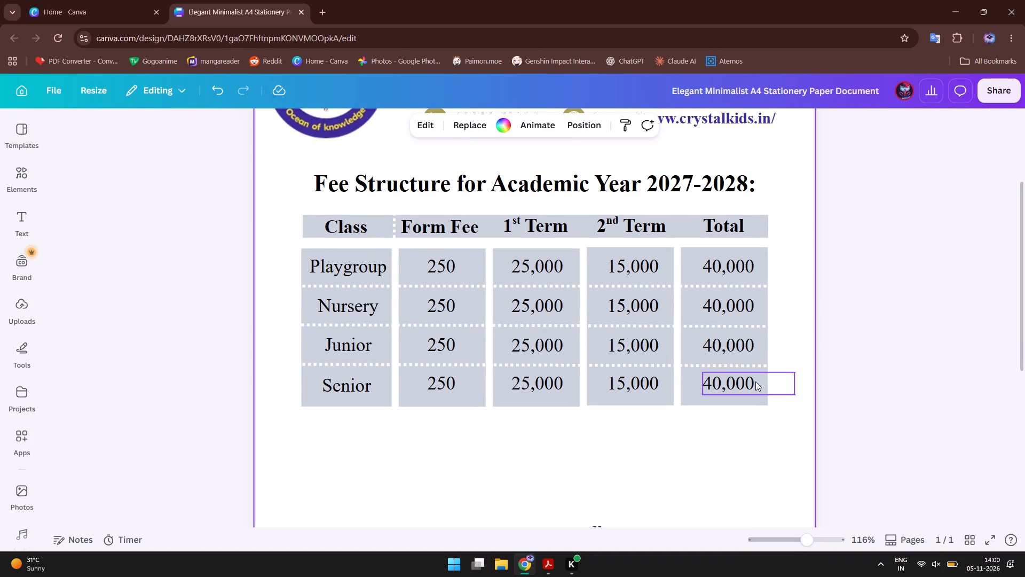
Nudge the vertical dotted line slightly toward Form Fee to align it with the gap between the Class and Form Fee columns.
scroll(755, 381, "left", 1)
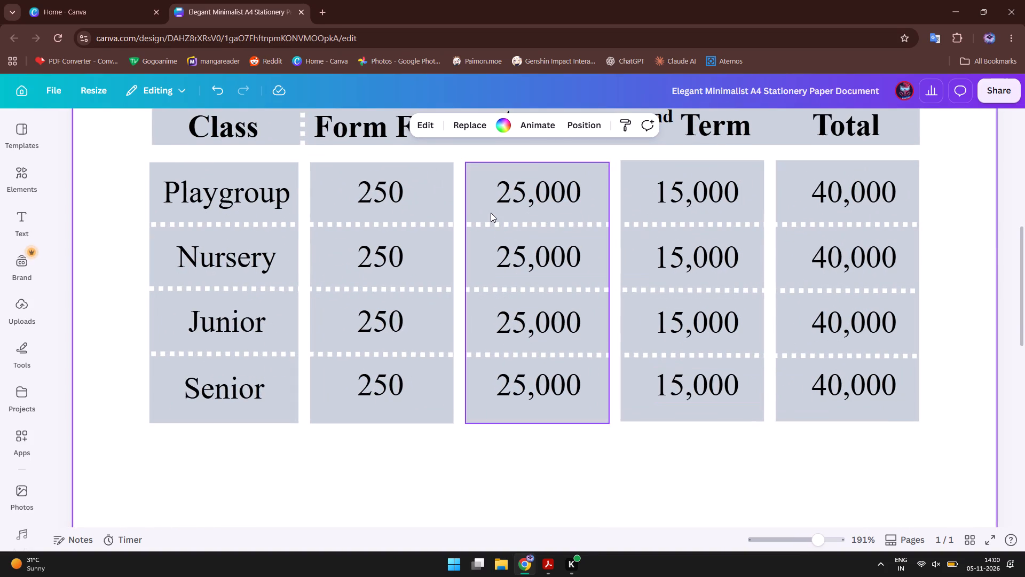
scroll(491, 213, "up", 1)
left_click(299, 181)
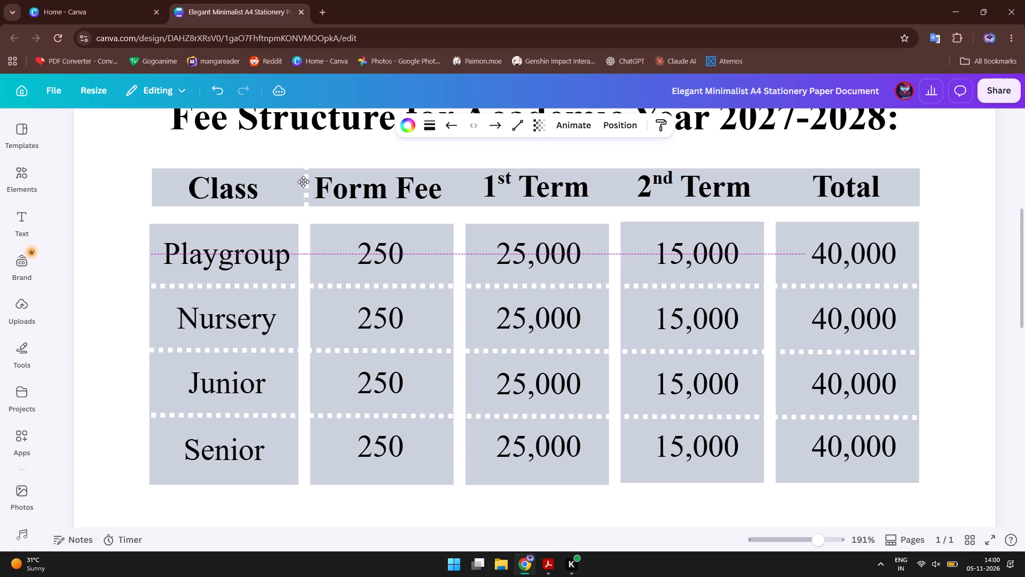
left_click(302, 182)
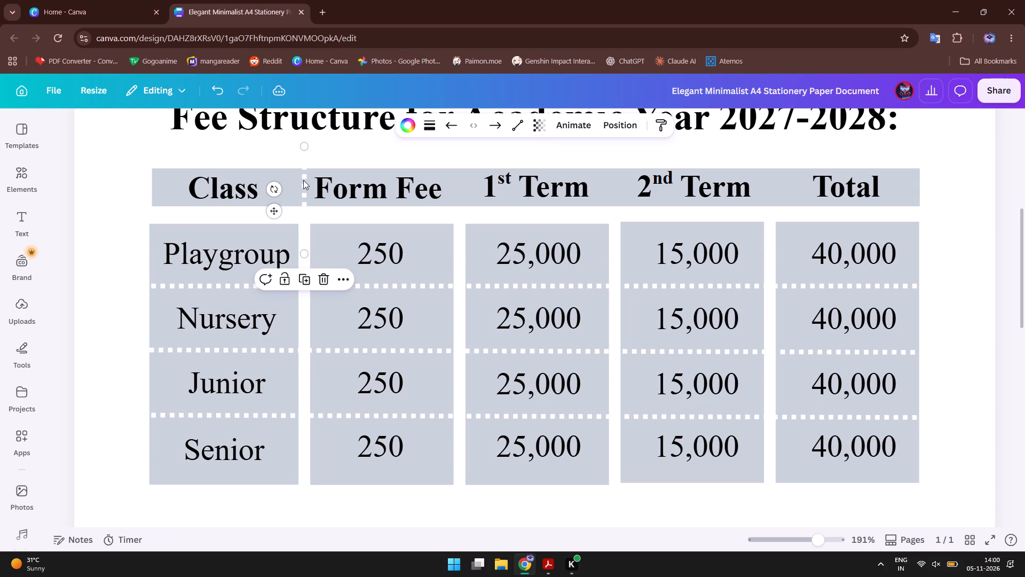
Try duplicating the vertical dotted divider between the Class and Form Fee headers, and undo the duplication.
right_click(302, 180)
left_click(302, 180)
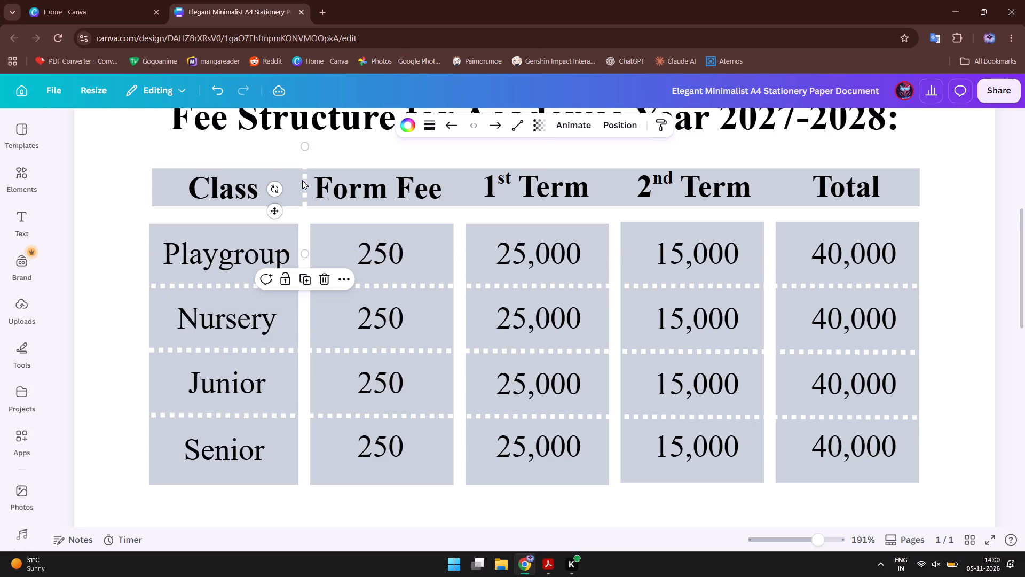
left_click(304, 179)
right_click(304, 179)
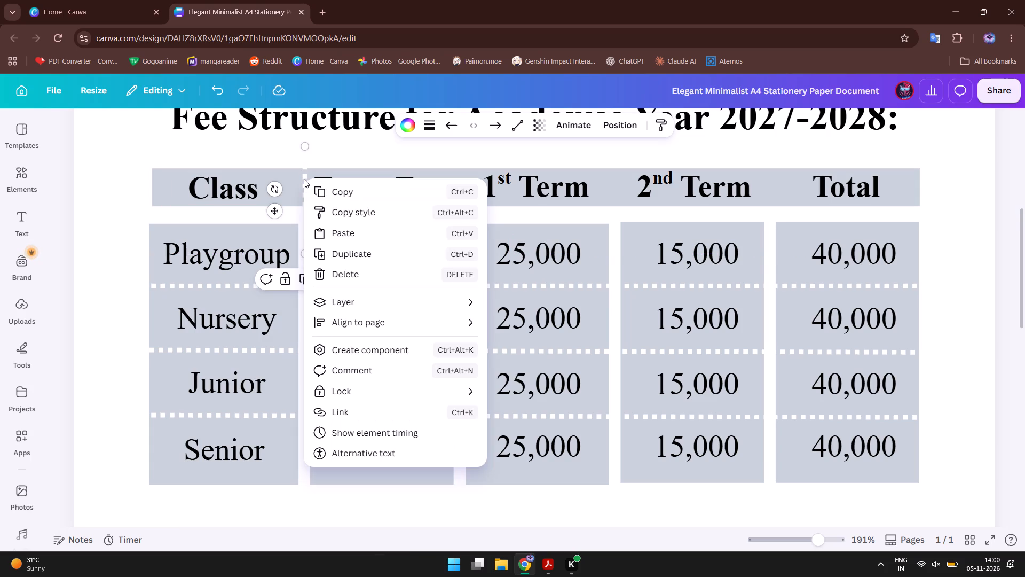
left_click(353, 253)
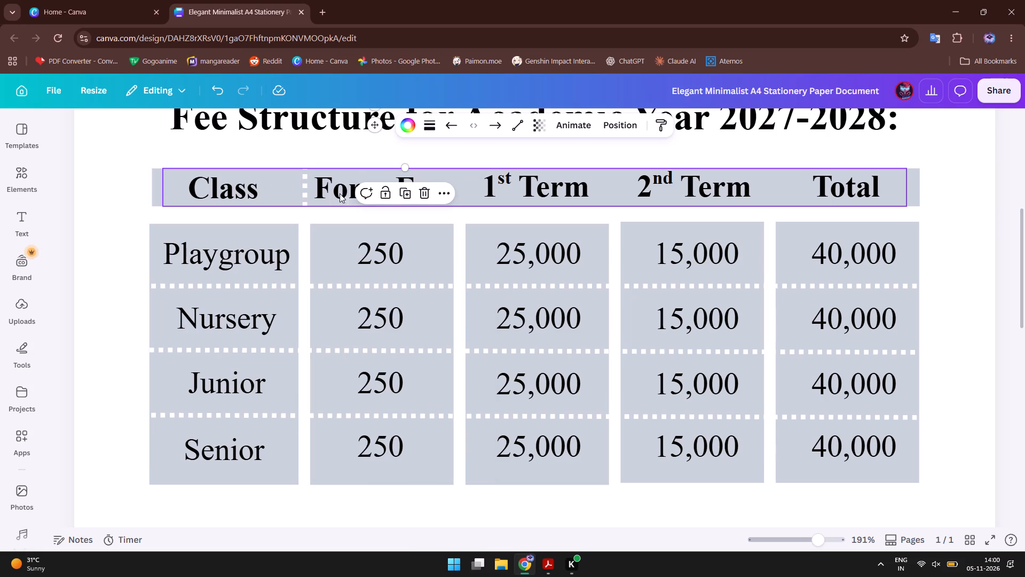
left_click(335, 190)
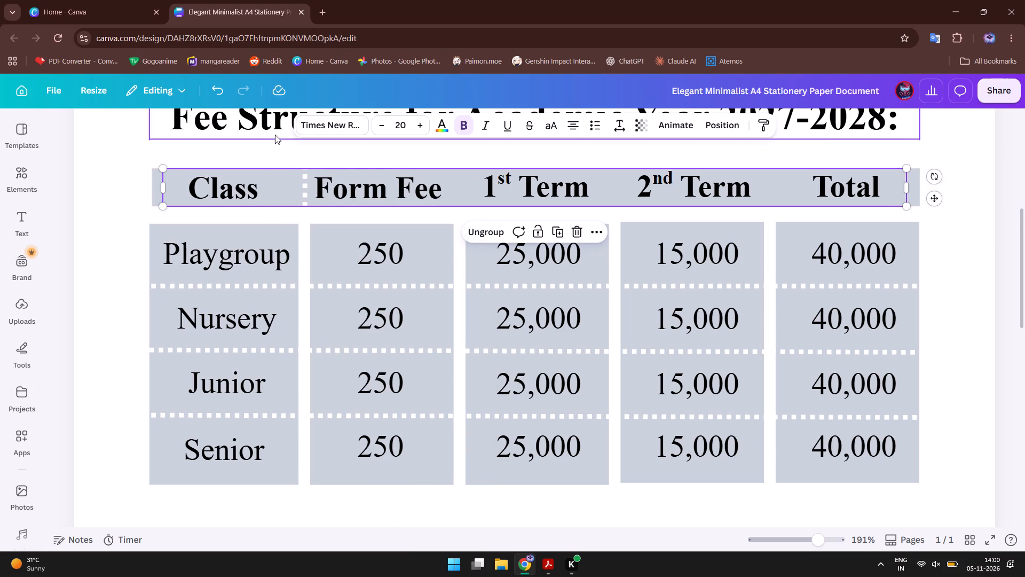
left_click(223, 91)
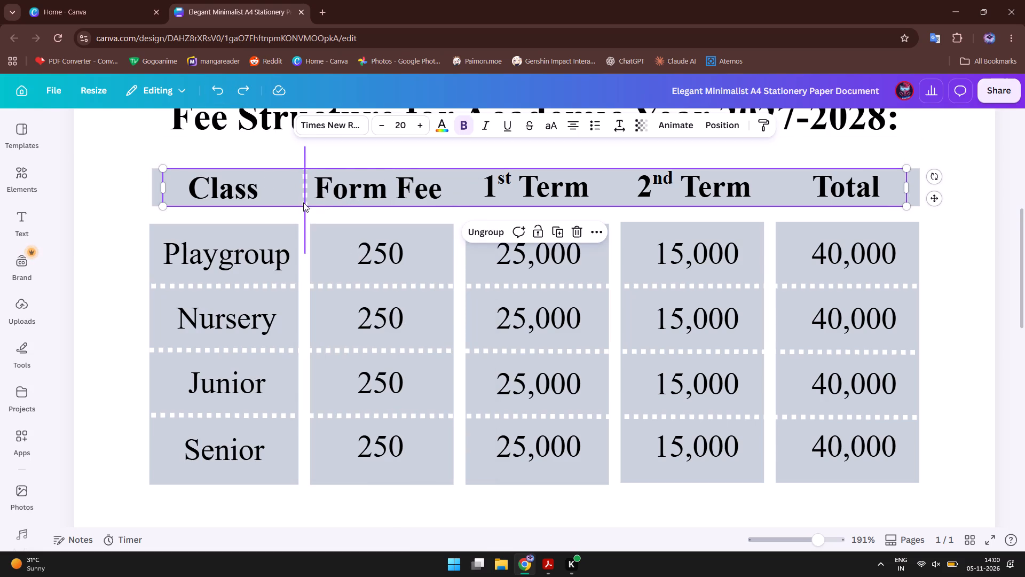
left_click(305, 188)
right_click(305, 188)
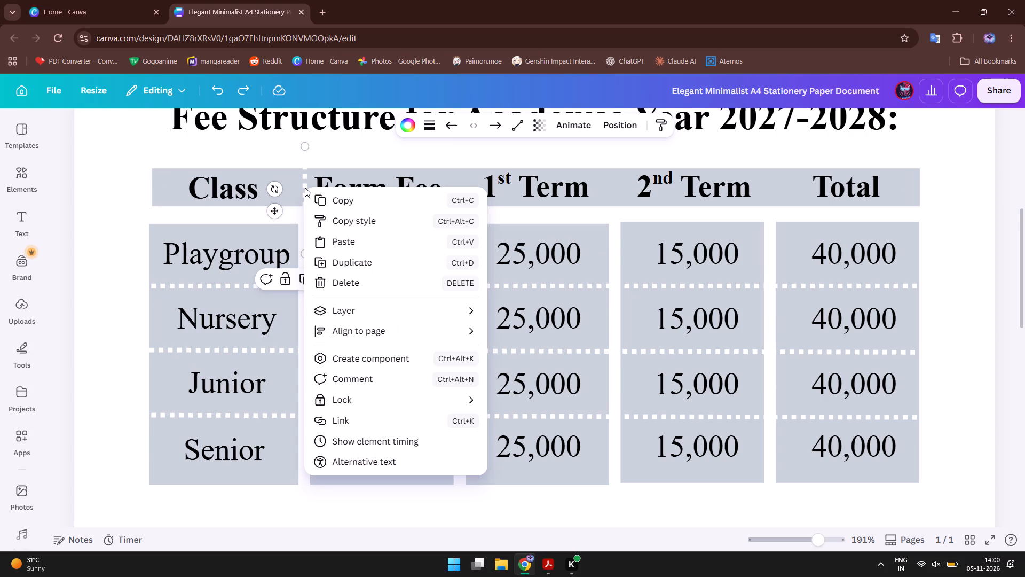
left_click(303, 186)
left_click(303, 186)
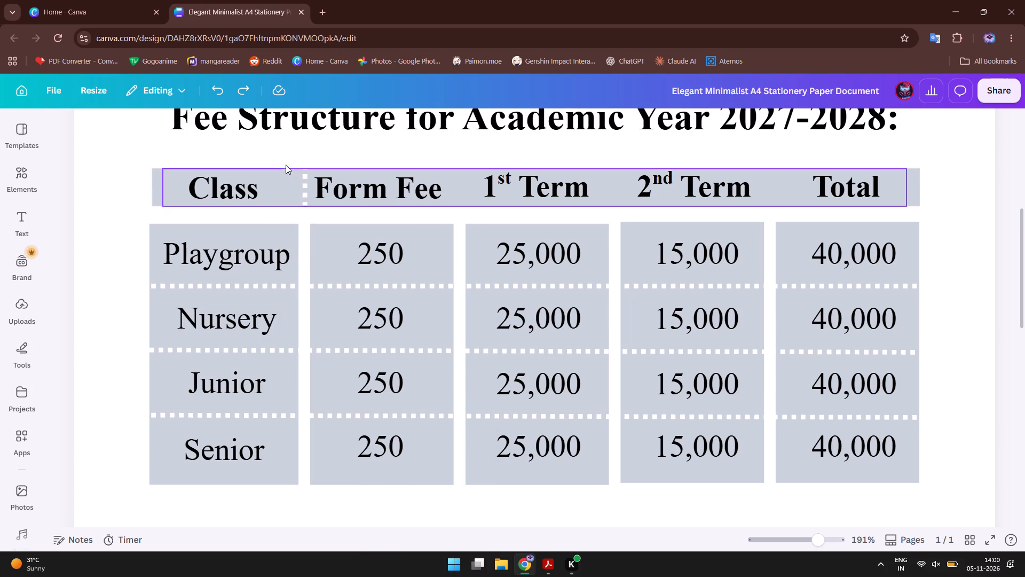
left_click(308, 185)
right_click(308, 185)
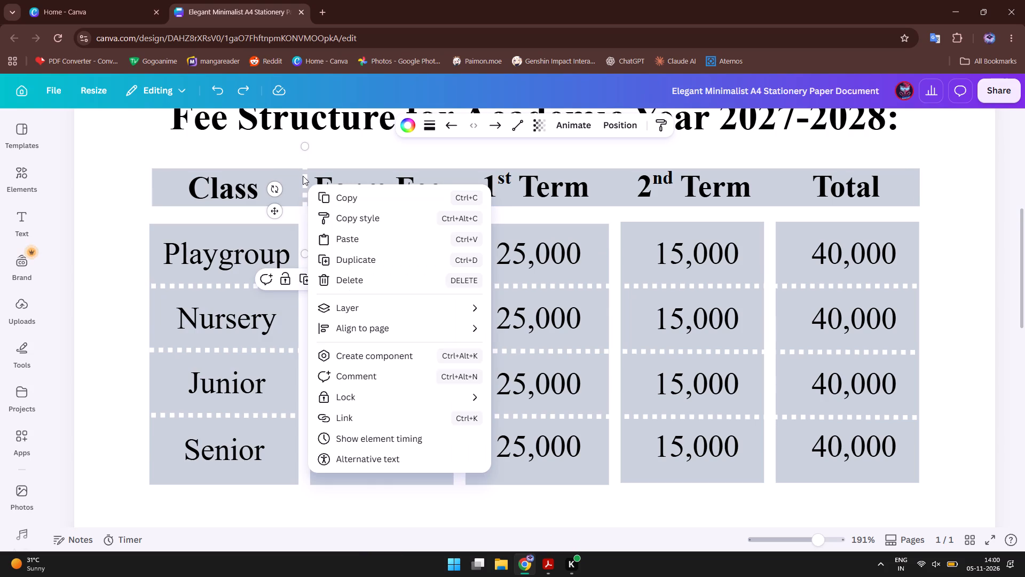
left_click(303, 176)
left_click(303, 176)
Copy the dotted divider beside the Class header and place the pasted copy in the gap between Form Fee and 1st Term.
left_click(305, 181)
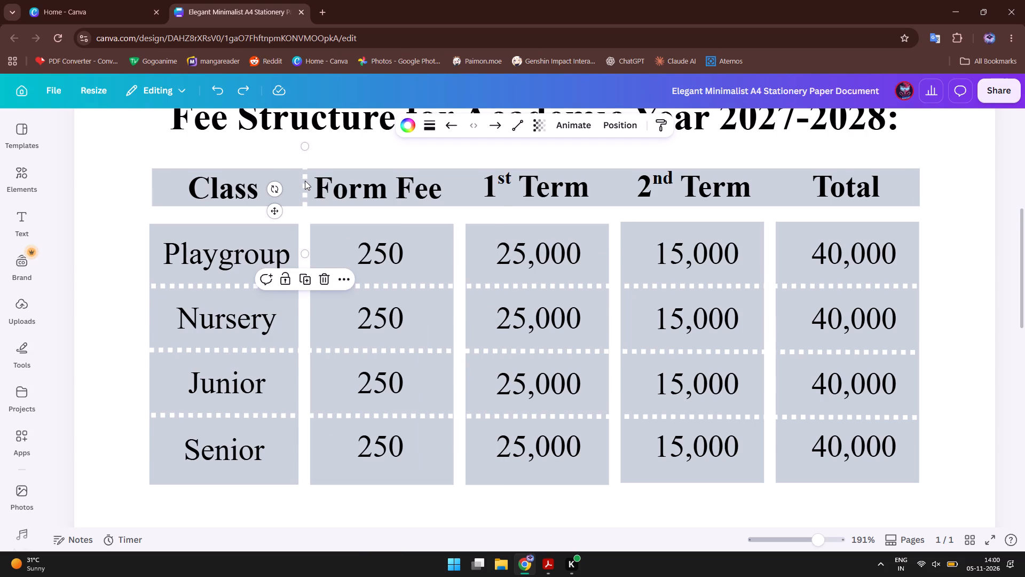
right_click(305, 181)
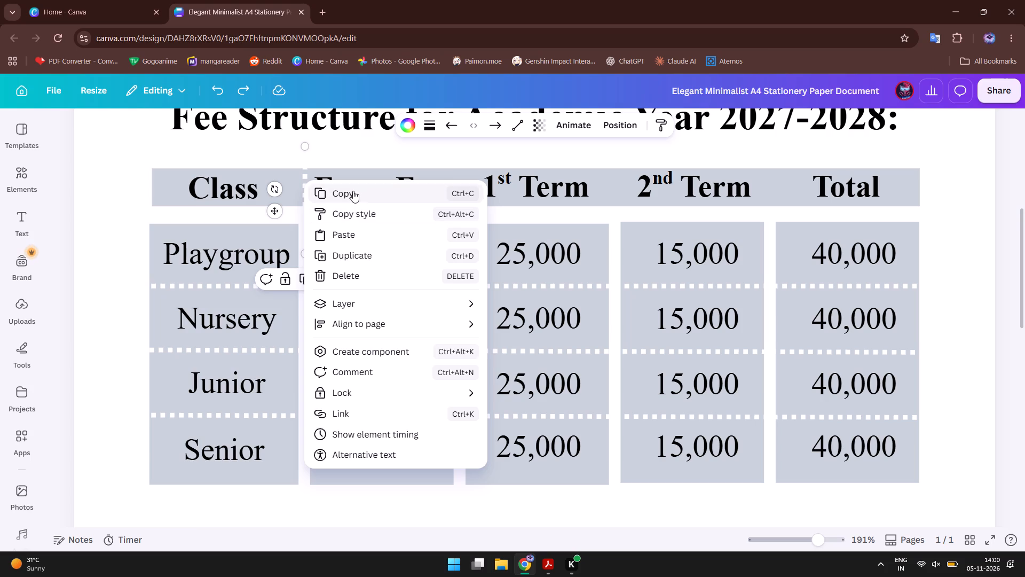
left_click(353, 191)
left_click(462, 182)
right_click(462, 182)
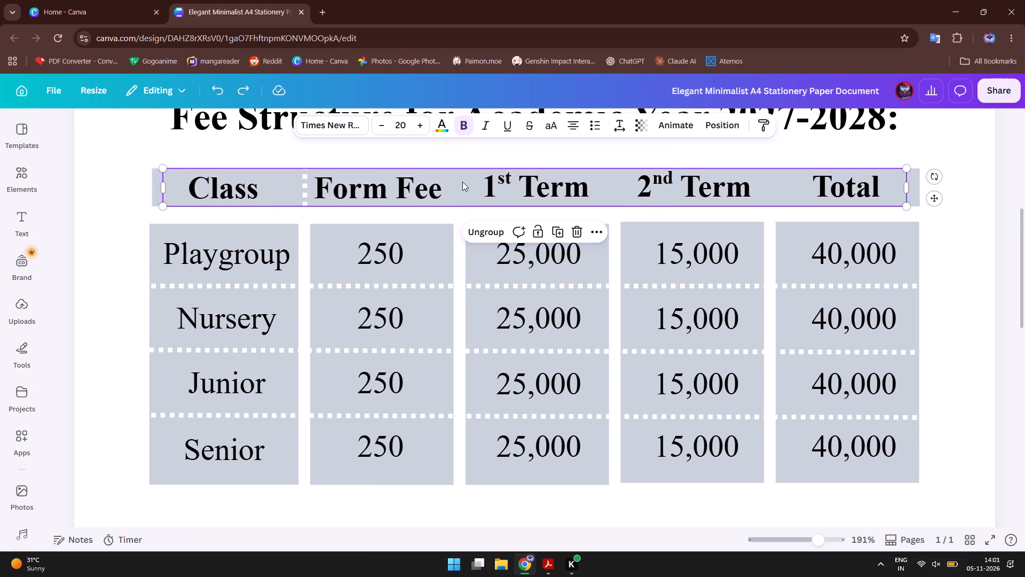
left_click(503, 237)
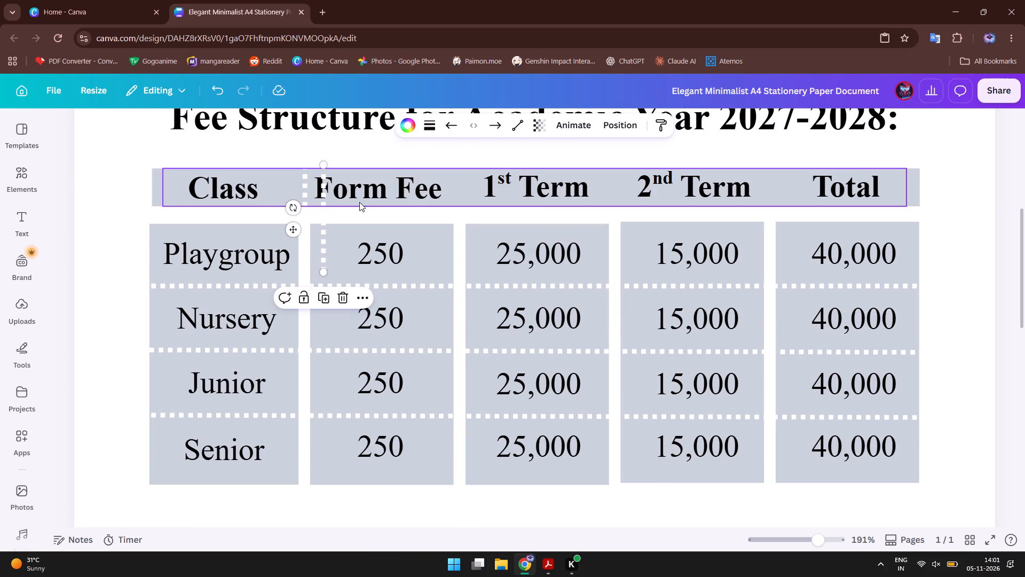
left_click_drag(322, 198, 459, 171)
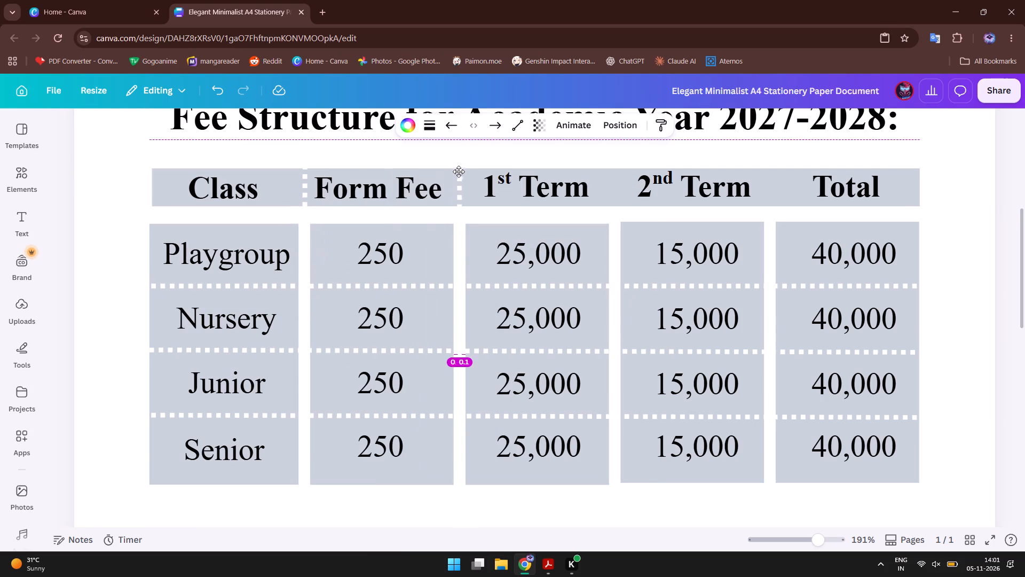
left_click_drag(459, 171, 457, 169)
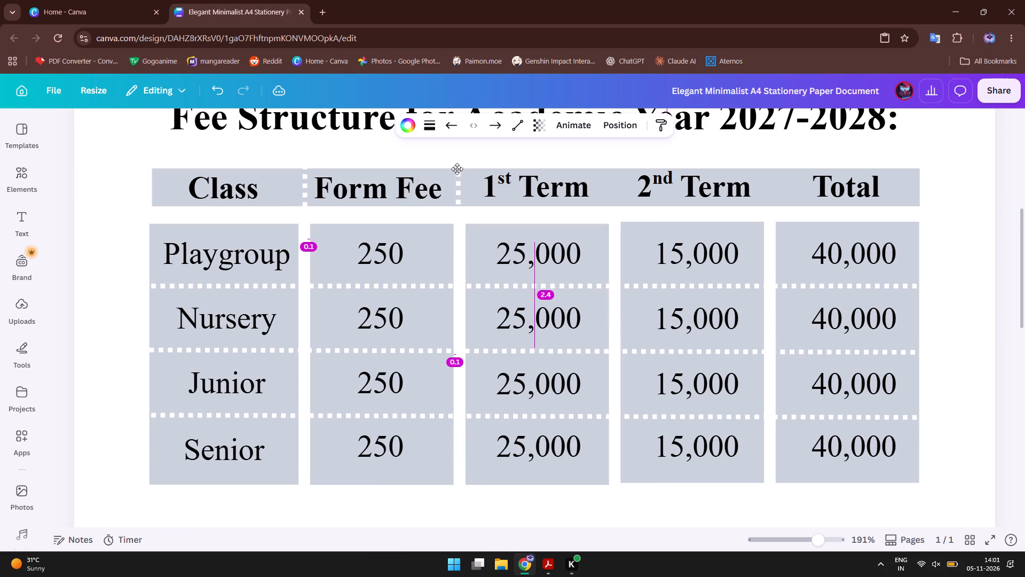
left_click_drag(457, 169, 458, 169)
left_click(529, 146)
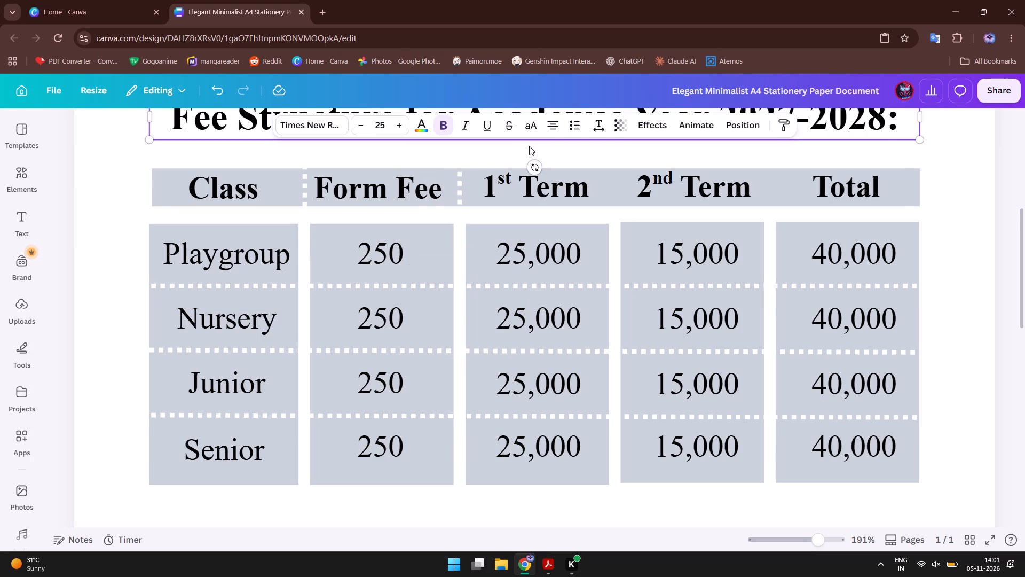
Paste another vertical dotted divider and align it in the gap between the 1st Term and 2nd Term headers.
right_click(608, 183)
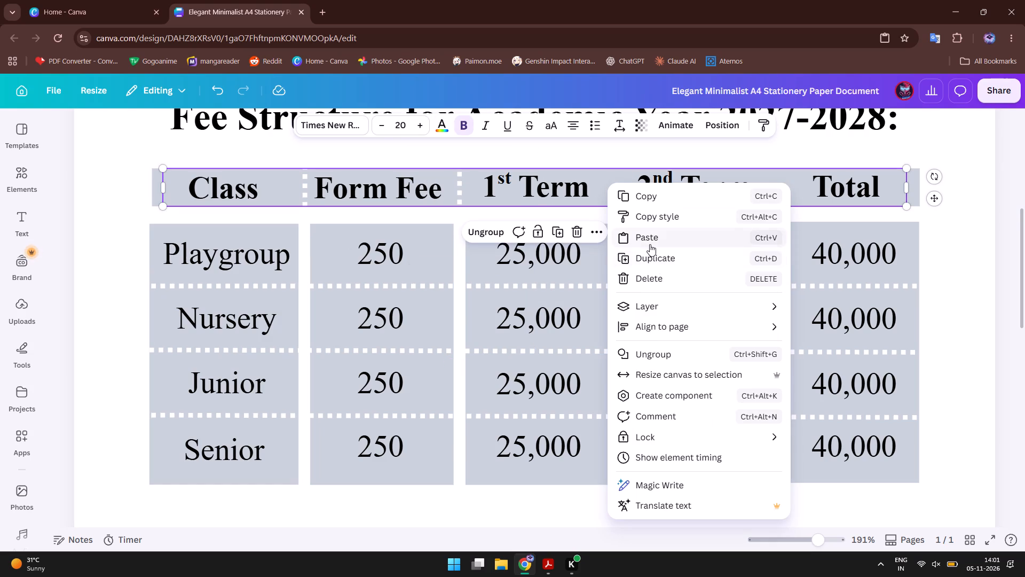
left_click(650, 244)
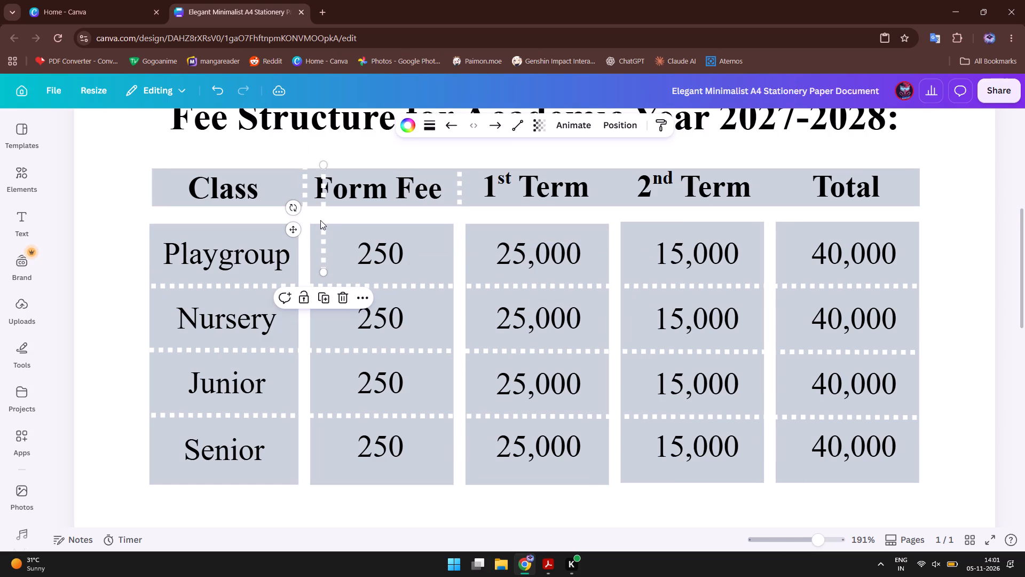
left_click_drag(325, 220, 613, 197)
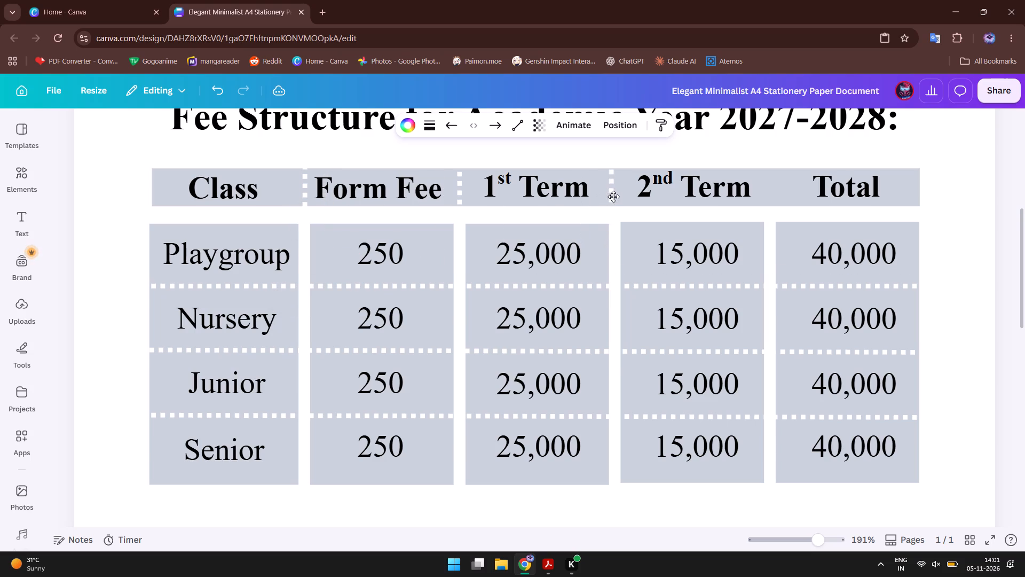
left_click_drag(613, 197, 618, 194)
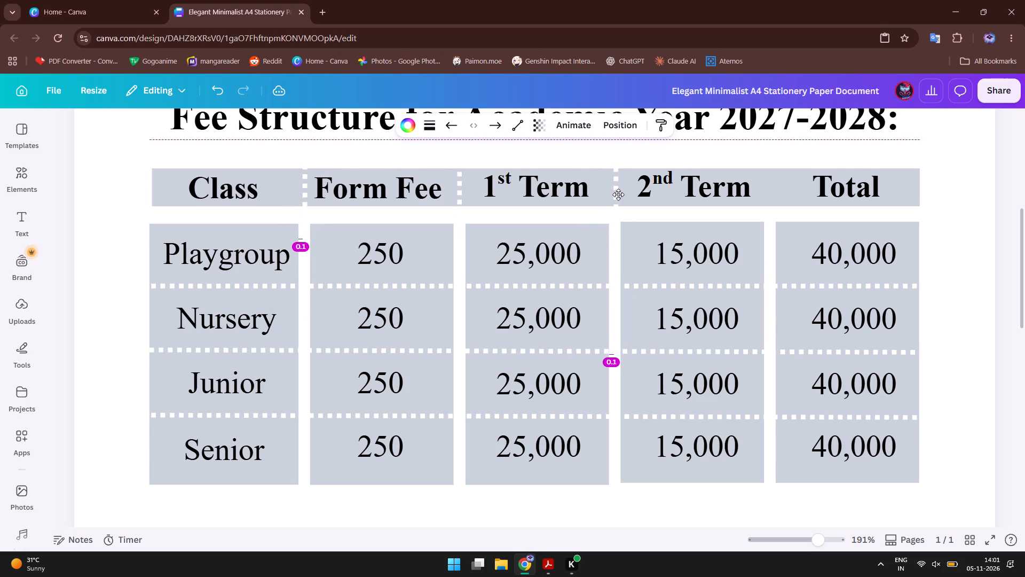
left_click_drag(618, 194, 616, 193)
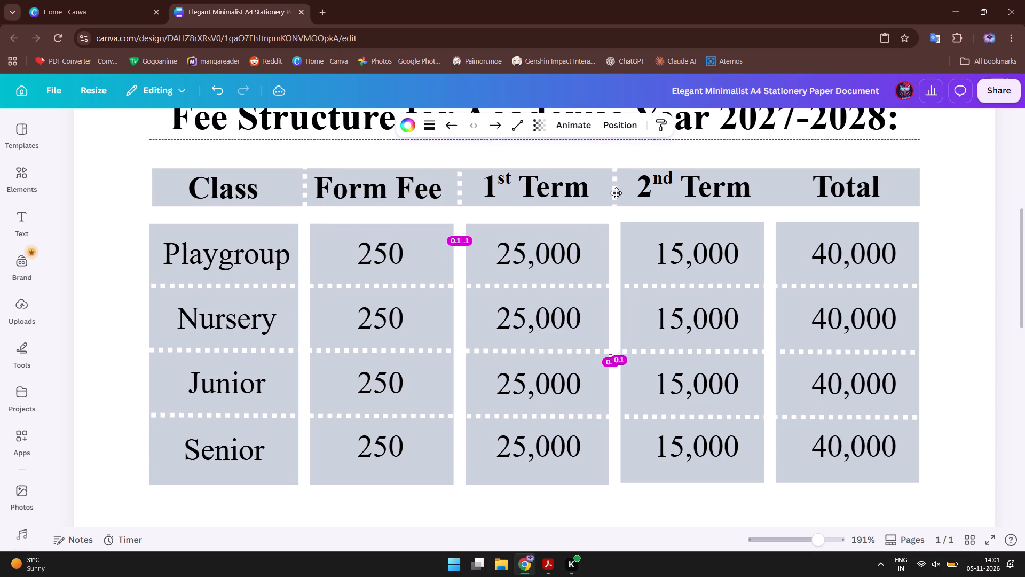
left_click_drag(616, 193, 617, 192)
Duplicate the divider beside 1st Term, place the duplicate in the gap between 2nd Term and Total, and deselect it.
right_click(617, 193)
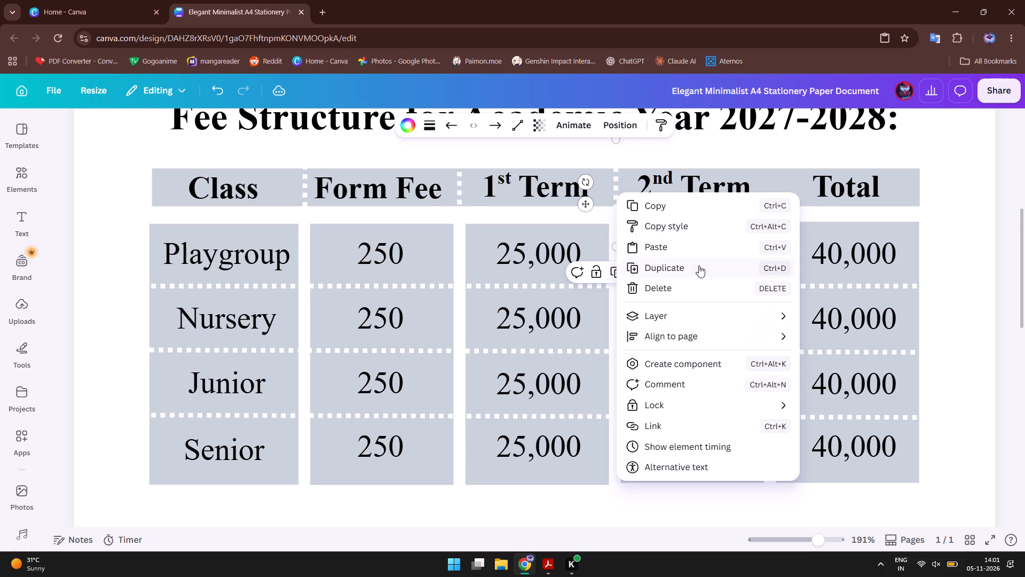
left_click(698, 268)
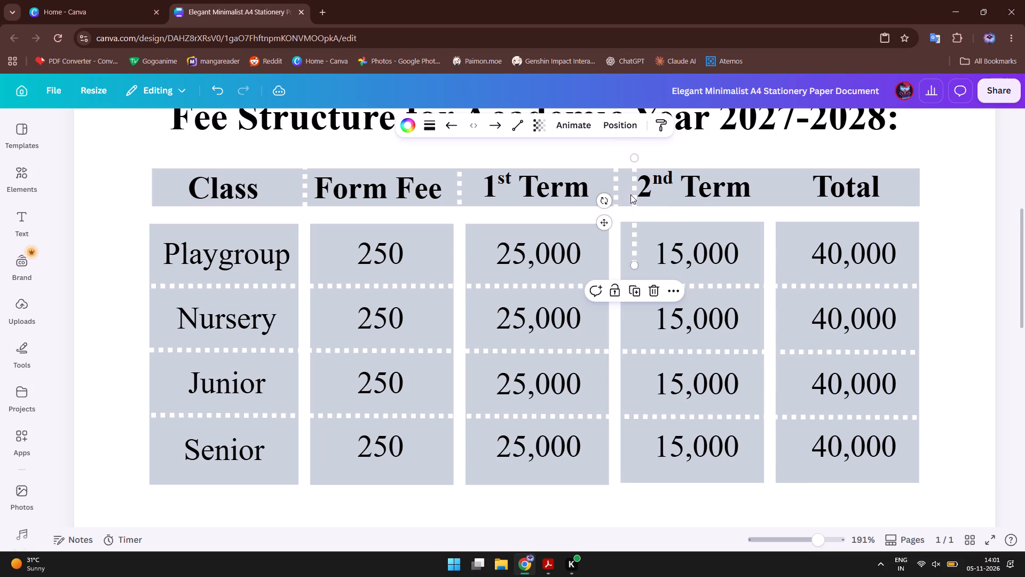
left_click_drag(630, 194, 767, 169)
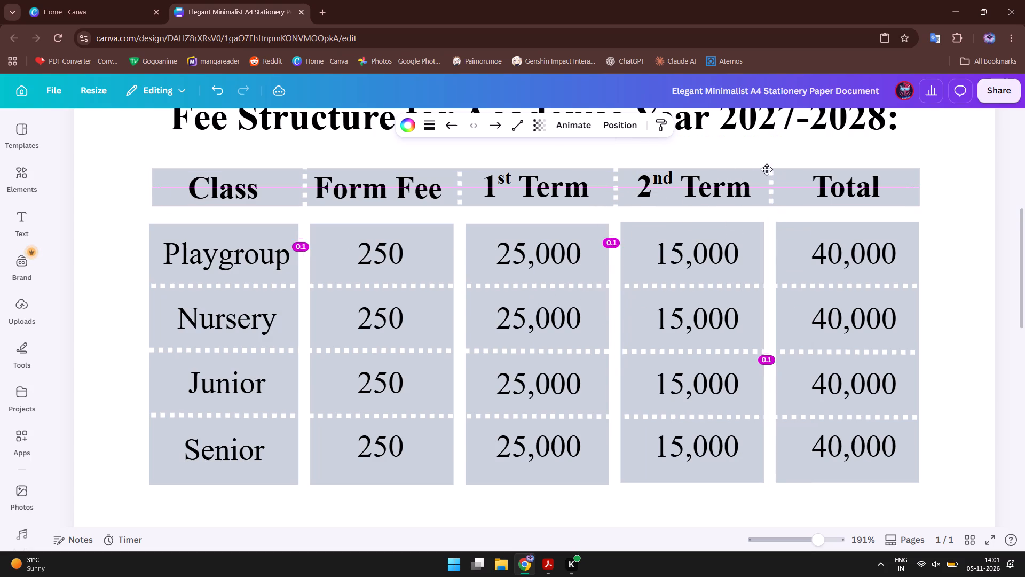
left_click_drag(767, 169, 768, 169)
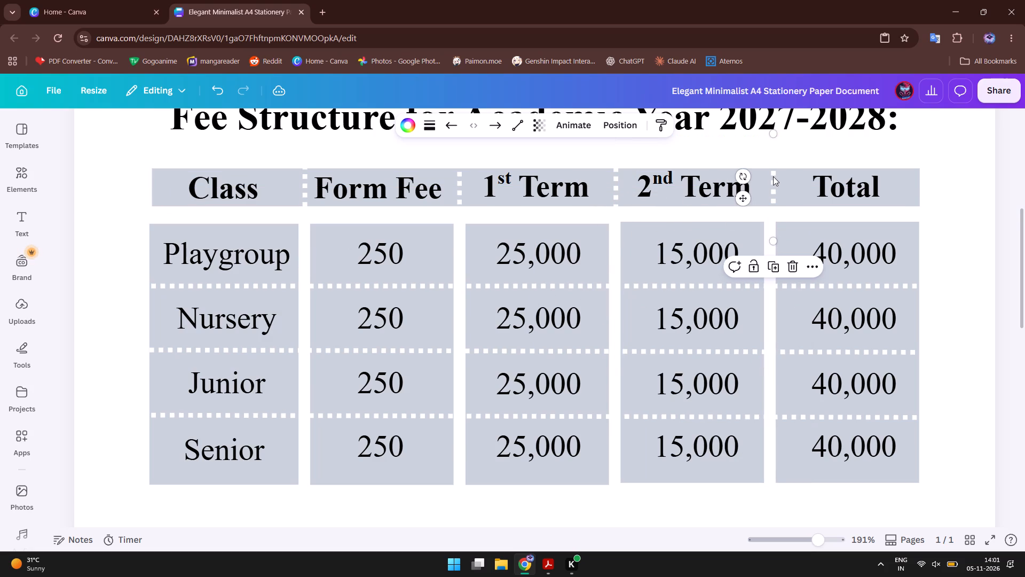
left_click(773, 176)
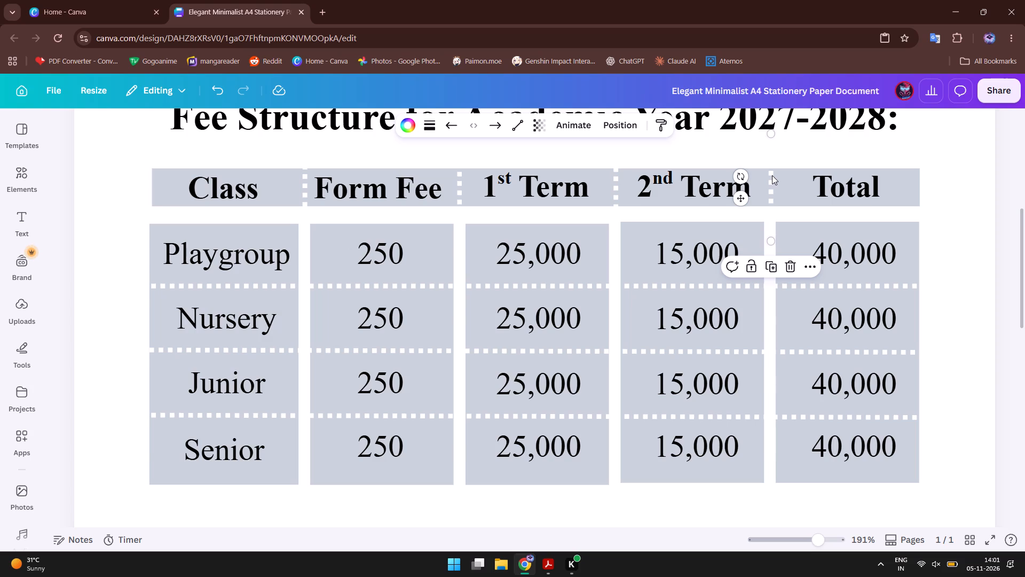
left_click(943, 194)
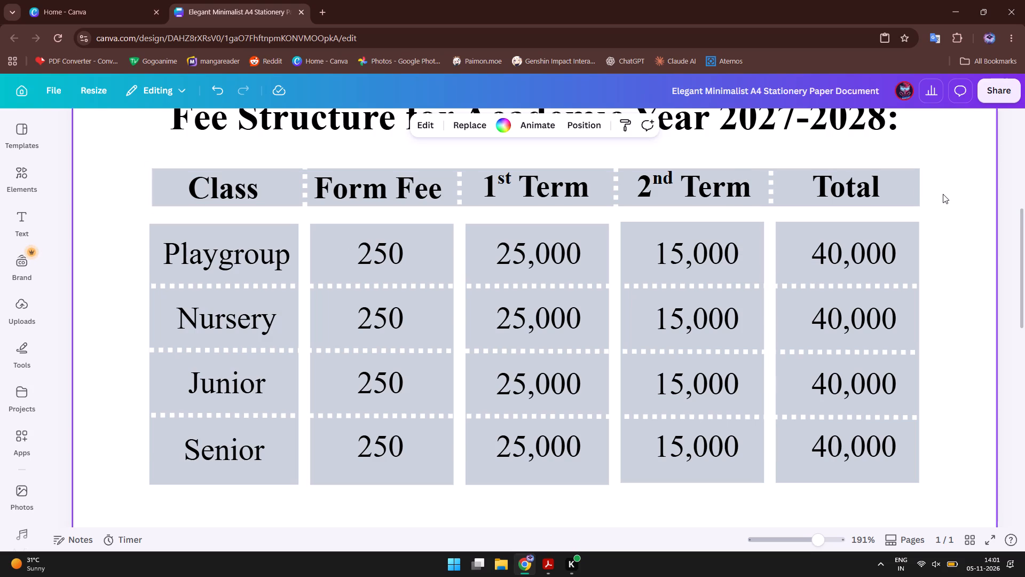
Review the page layout from the school letterhead through the fee table to the notes below it.
scroll(943, 194, "up", 2)
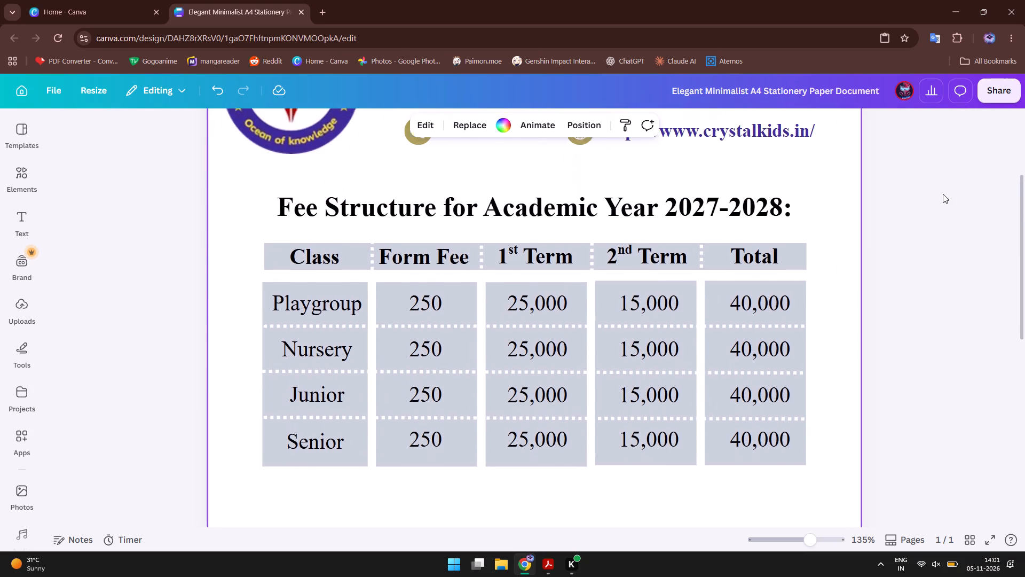
scroll(943, 194, "up", 2)
scroll(943, 194, "down", 1)
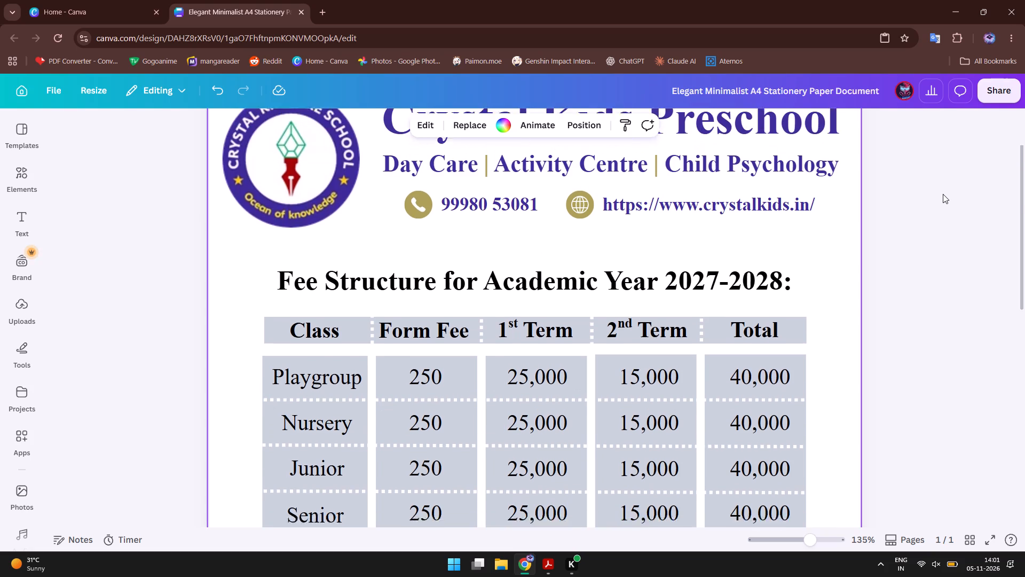
scroll(943, 194, "down", 1)
left_click(943, 194)
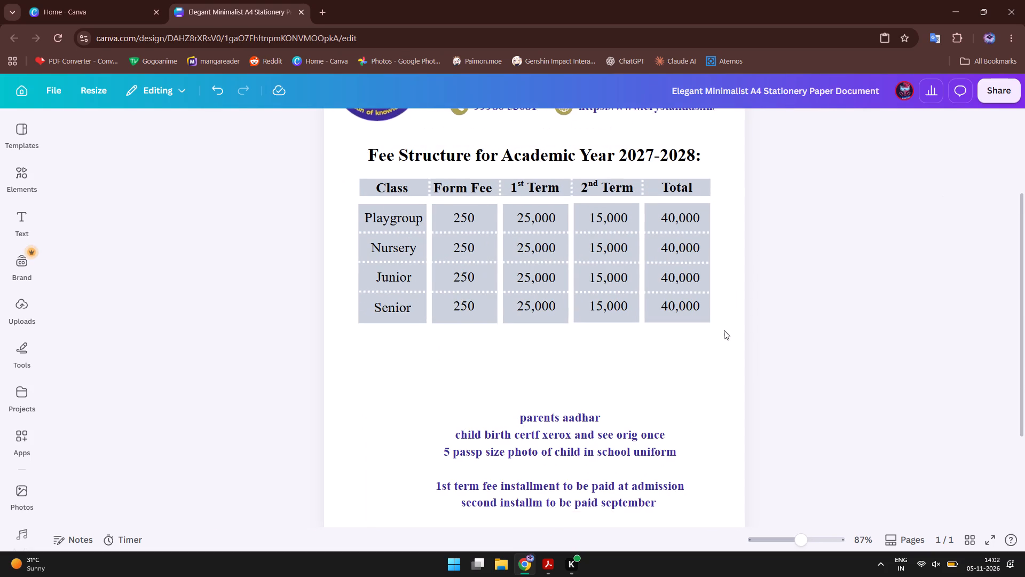
scroll(734, 324, "up", 2)
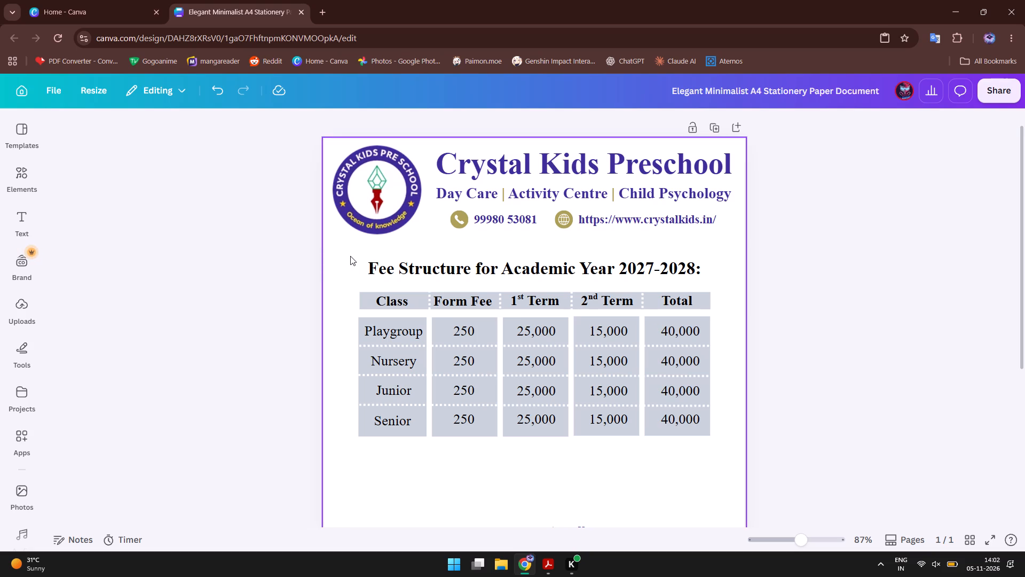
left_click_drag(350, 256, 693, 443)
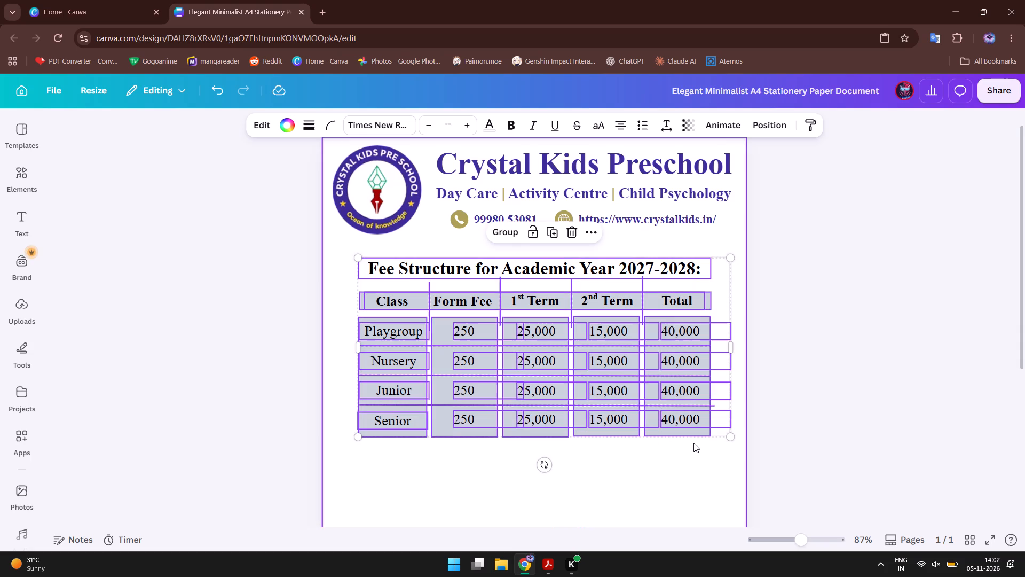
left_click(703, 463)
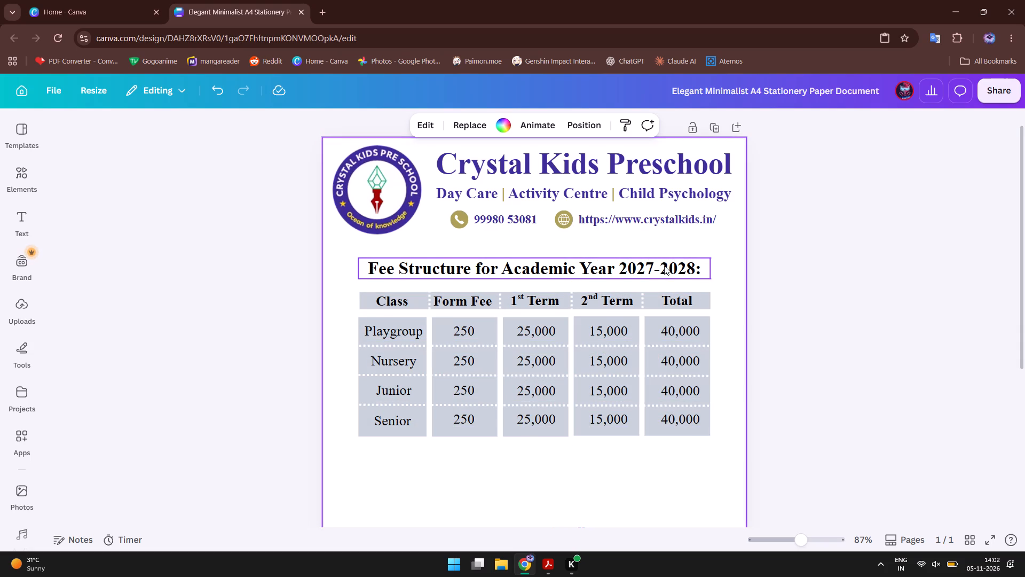
Move the "Fee Structure for Academic Year 2027-2028:" heading down to about 0.4 above the table's header row, aligned with the table.
left_click_drag(664, 266, 665, 270)
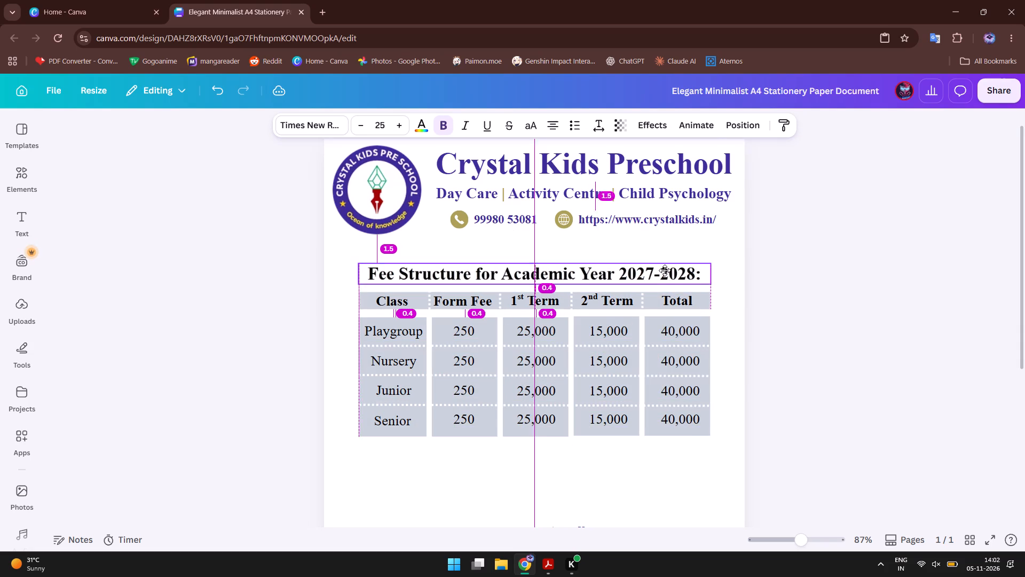
left_click_drag(665, 270, 665, 253)
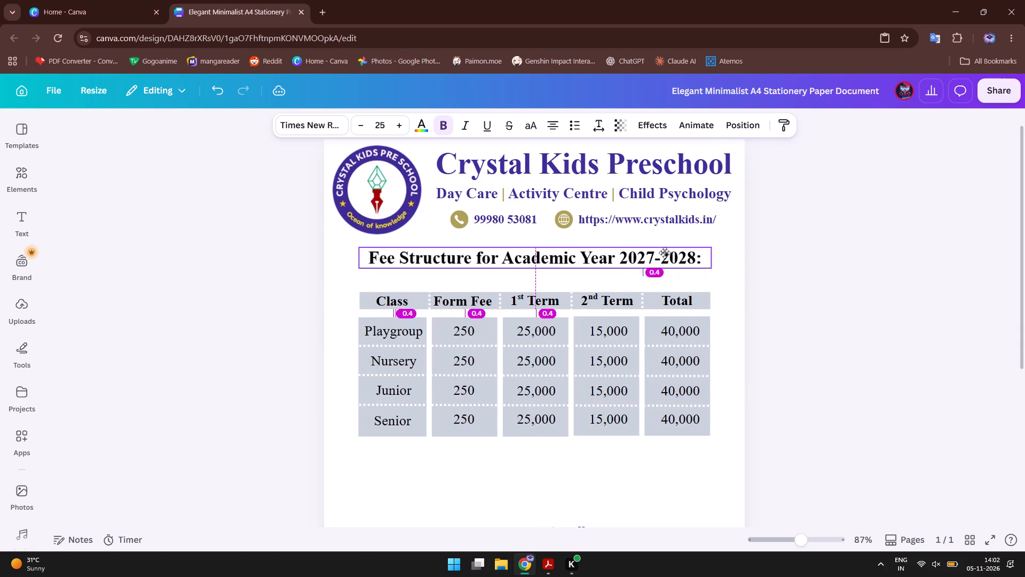
left_click_drag(665, 253, 665, 274)
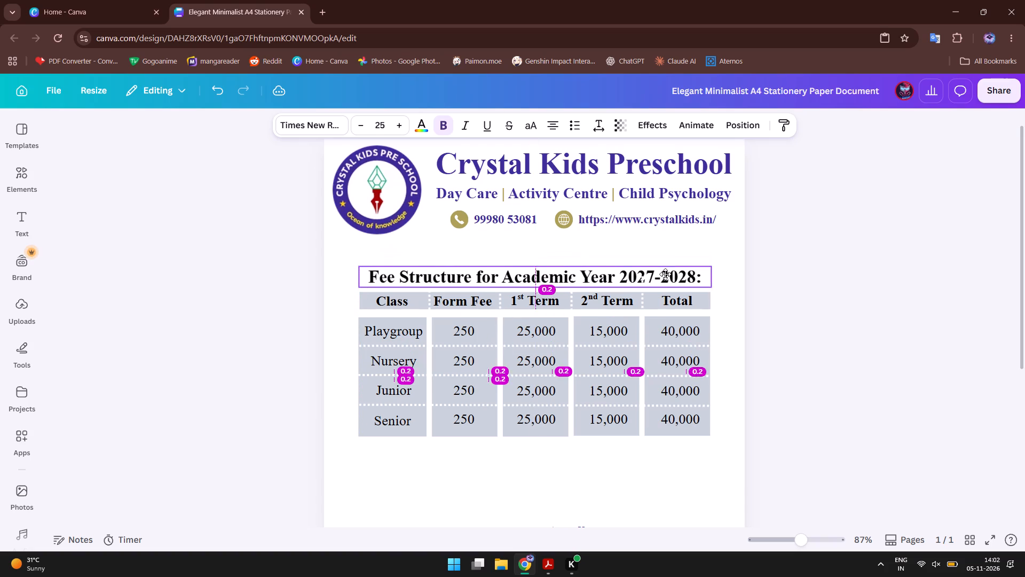
left_click_drag(665, 274, 664, 271)
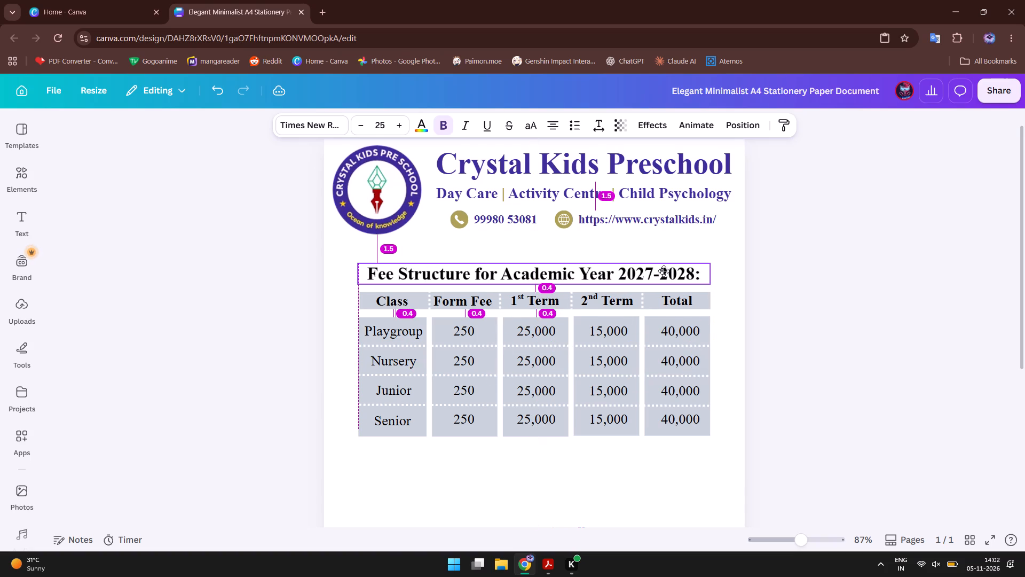
left_click_drag(664, 271, 665, 270)
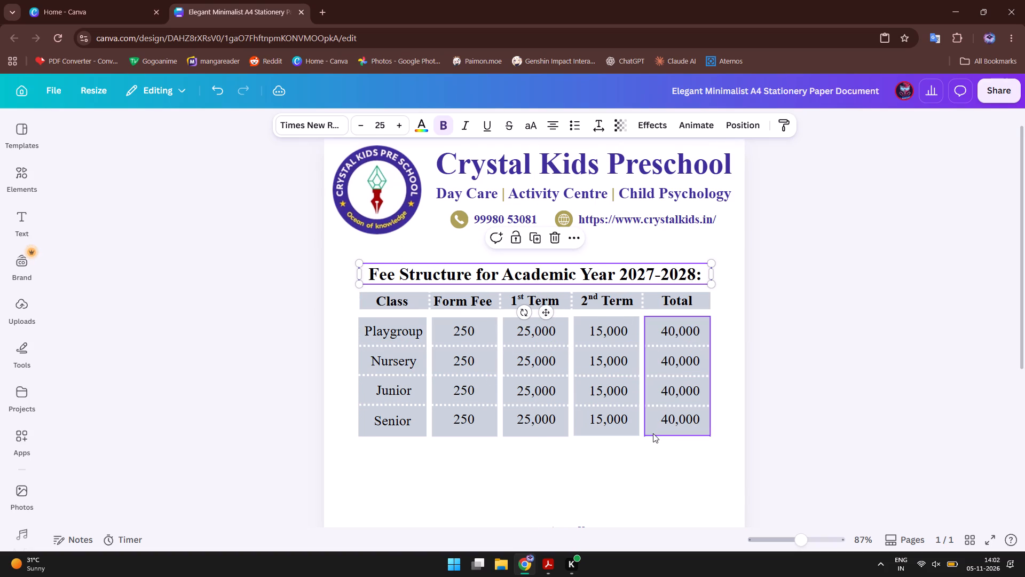
left_click(645, 463)
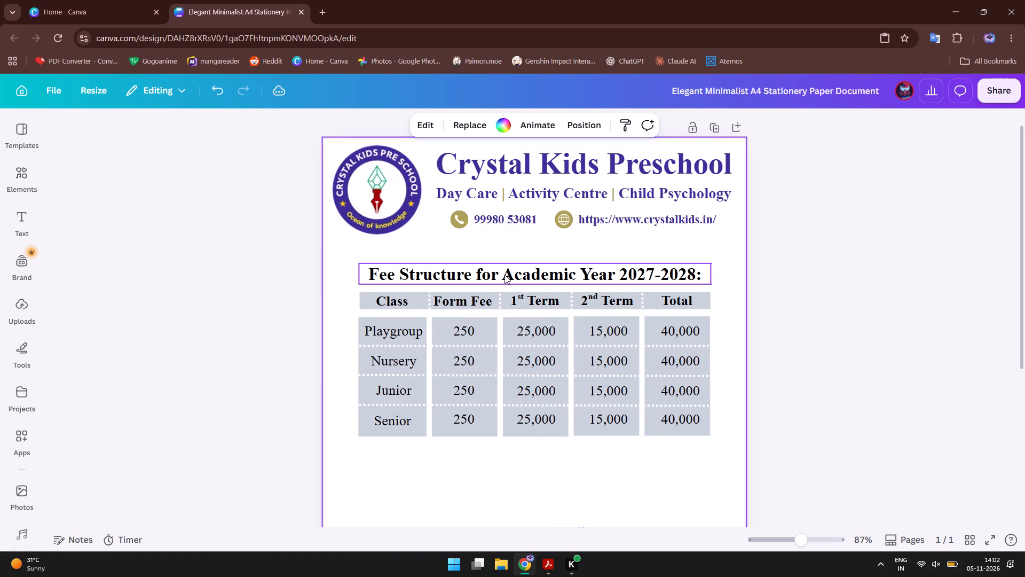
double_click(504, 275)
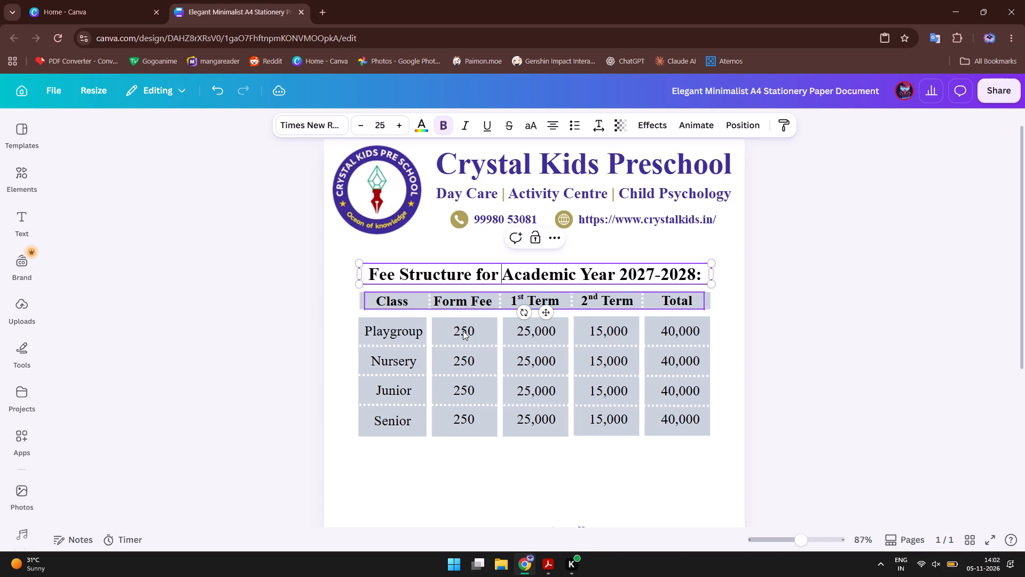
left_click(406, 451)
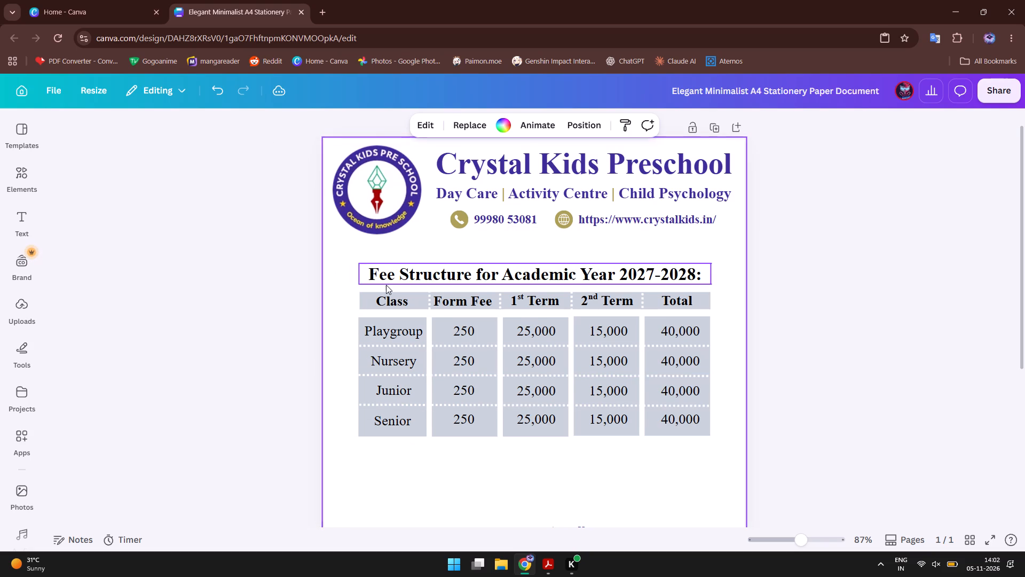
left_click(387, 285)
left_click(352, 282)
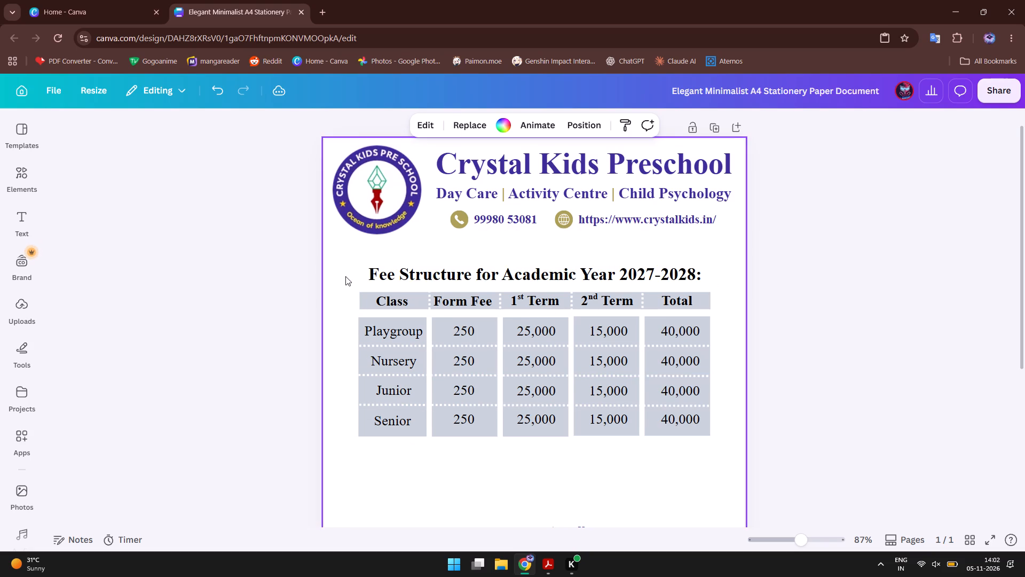
Group the heading with the entire fee table and move the group up to about 0.4 below the logo, keeping the table centred.
left_click_drag(344, 273, 745, 456)
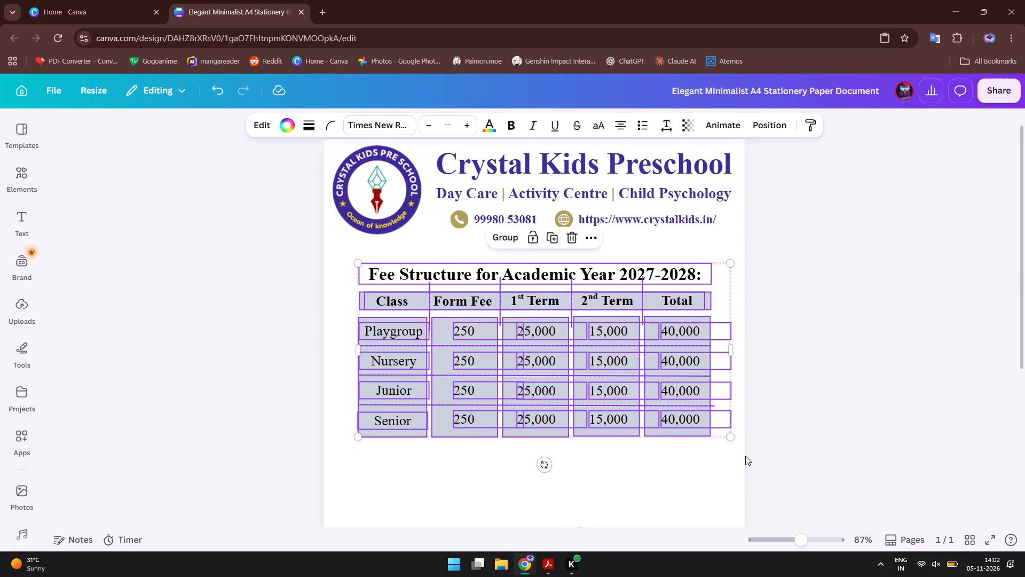
left_click(506, 238)
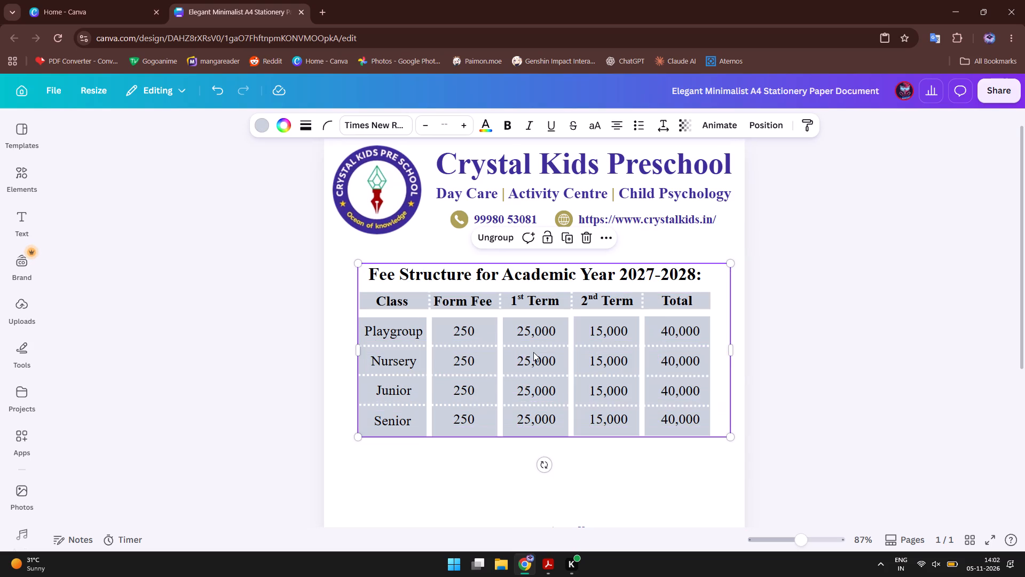
left_click_drag(517, 345, 517, 323)
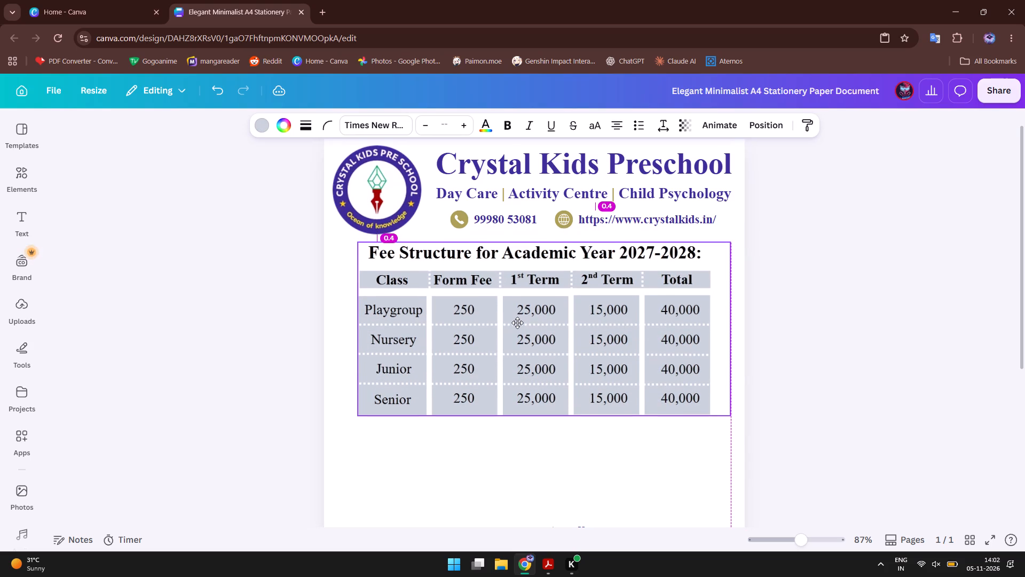
left_click_drag(517, 323, 513, 324)
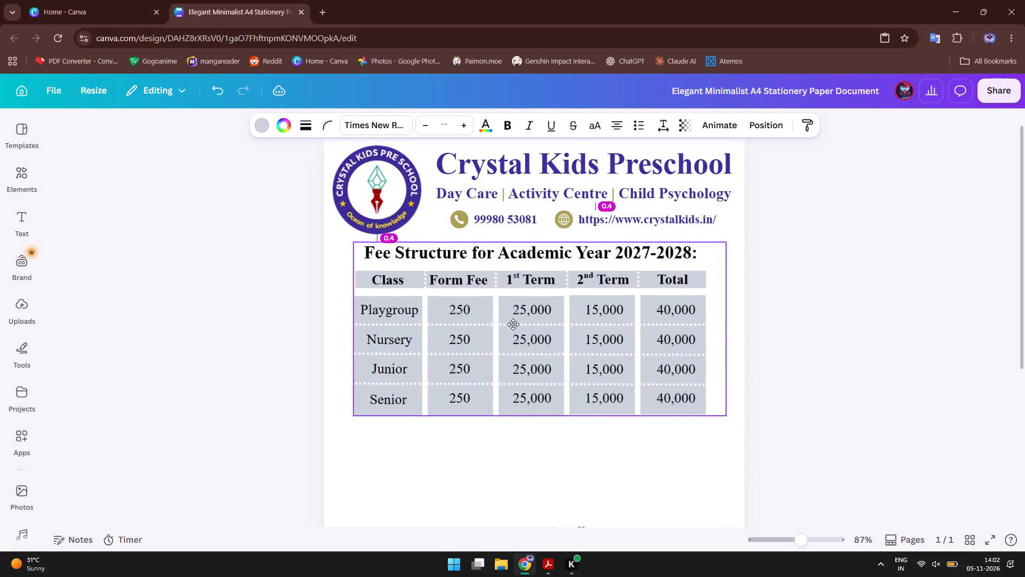
left_click_drag(513, 324, 522, 324)
left_click(848, 339)
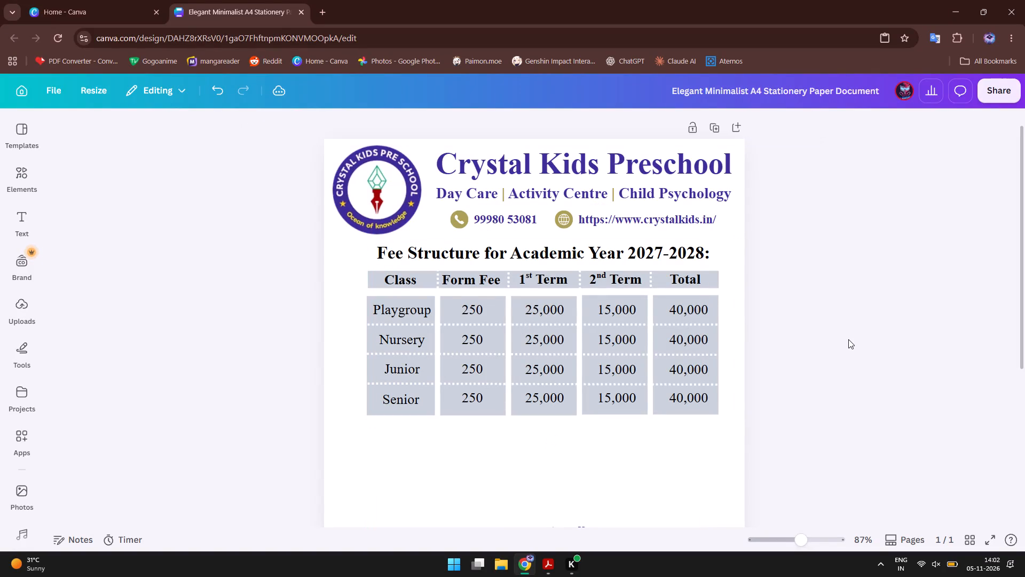
left_click_drag(601, 329, 591, 330)
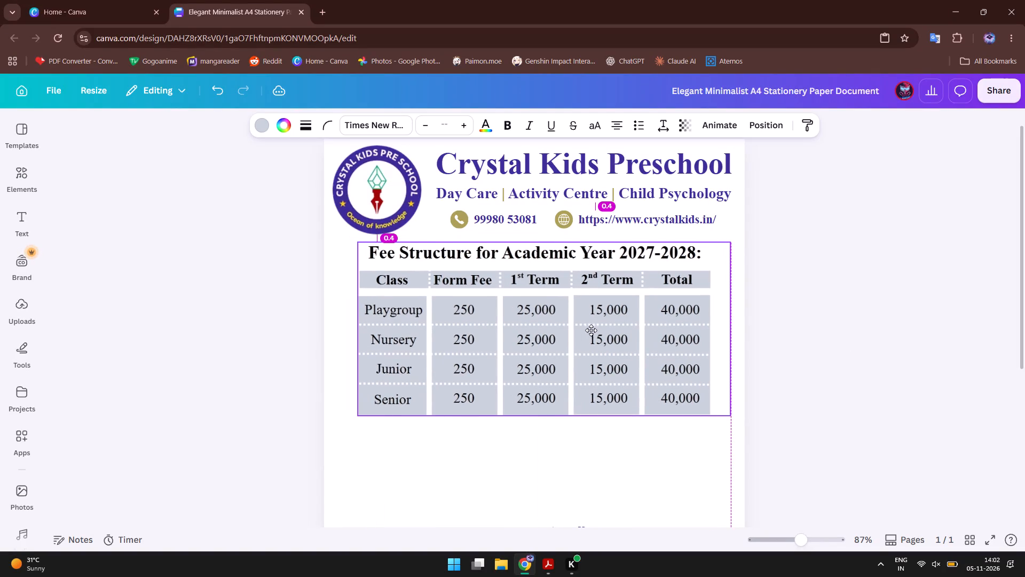
left_click_drag(591, 330, 586, 330)
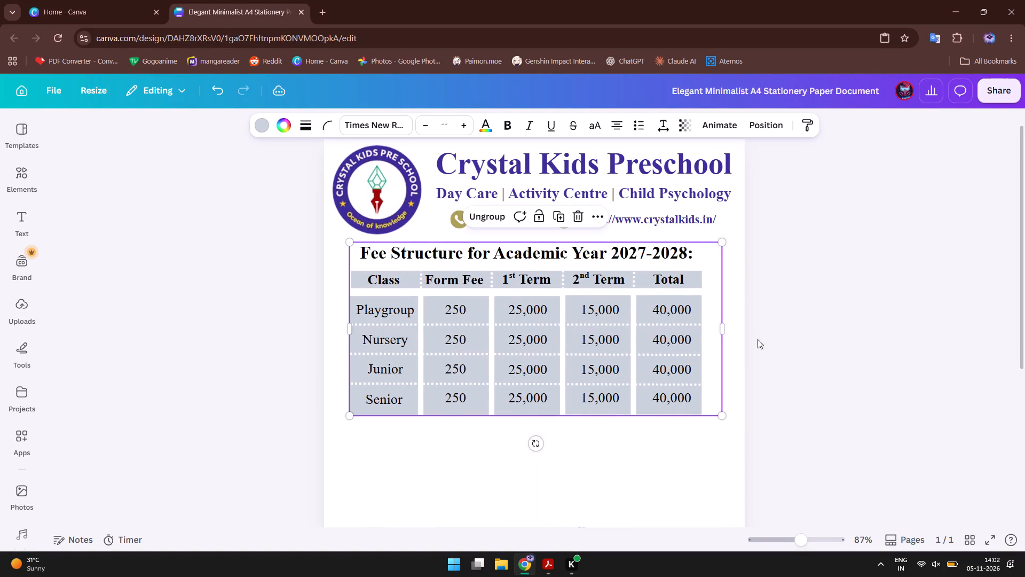
left_click(801, 360)
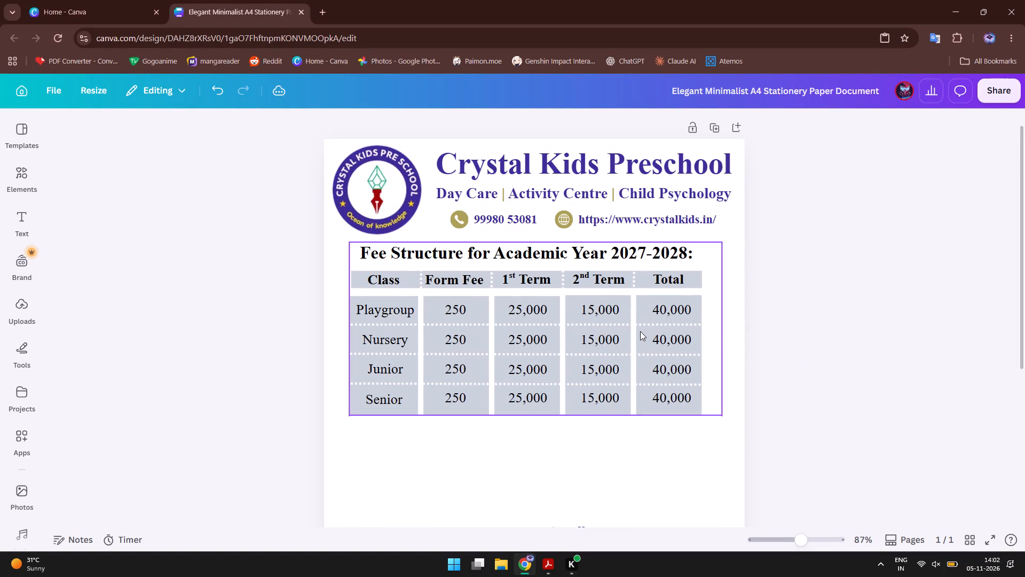
left_click_drag(640, 331, 646, 332)
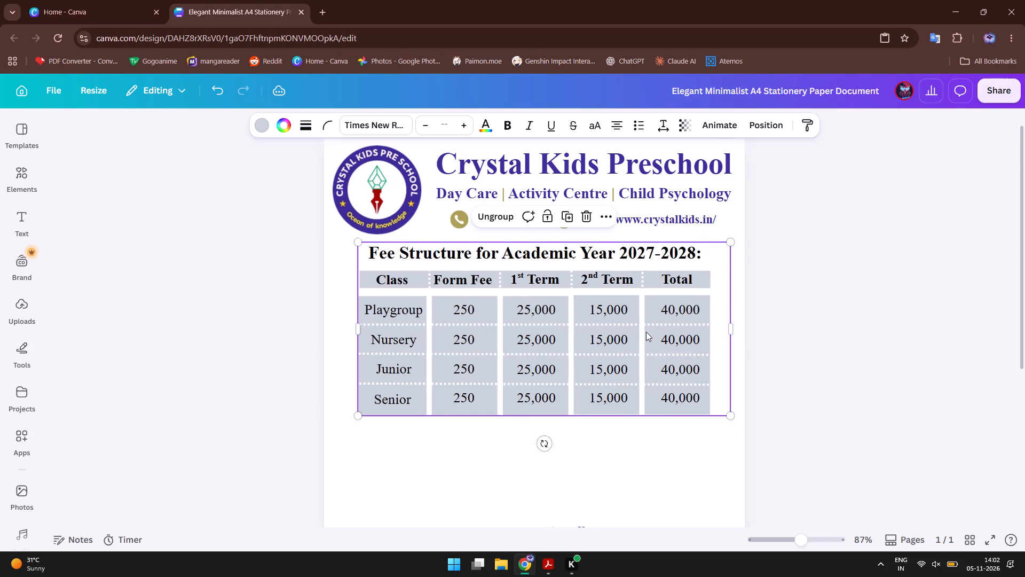
left_click(837, 321)
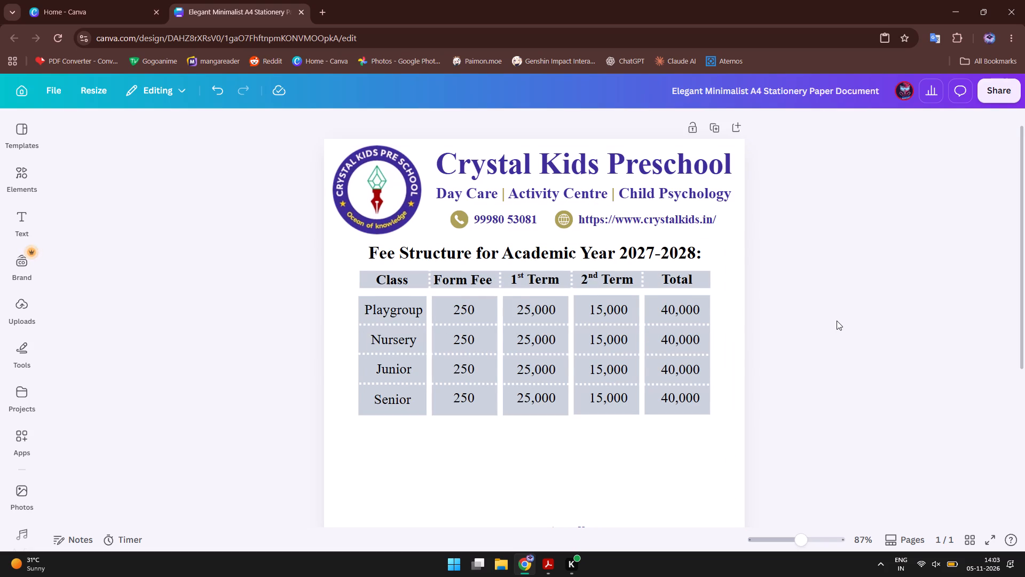
Ungroup the fee heading and table into separate elements again.
scroll(837, 321, "down", 1)
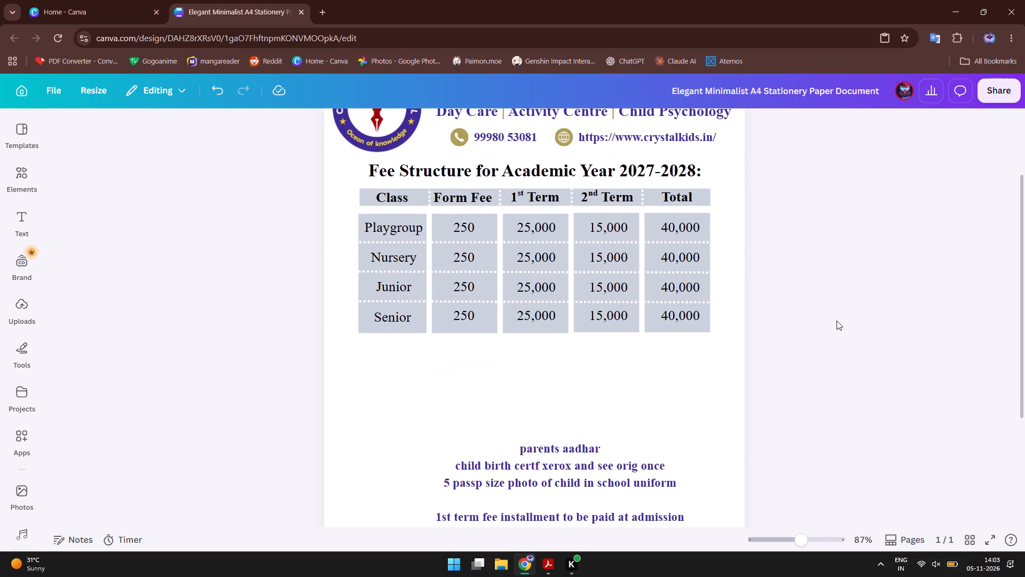
scroll(837, 321, "down", 2)
scroll(837, 321, "up", 3)
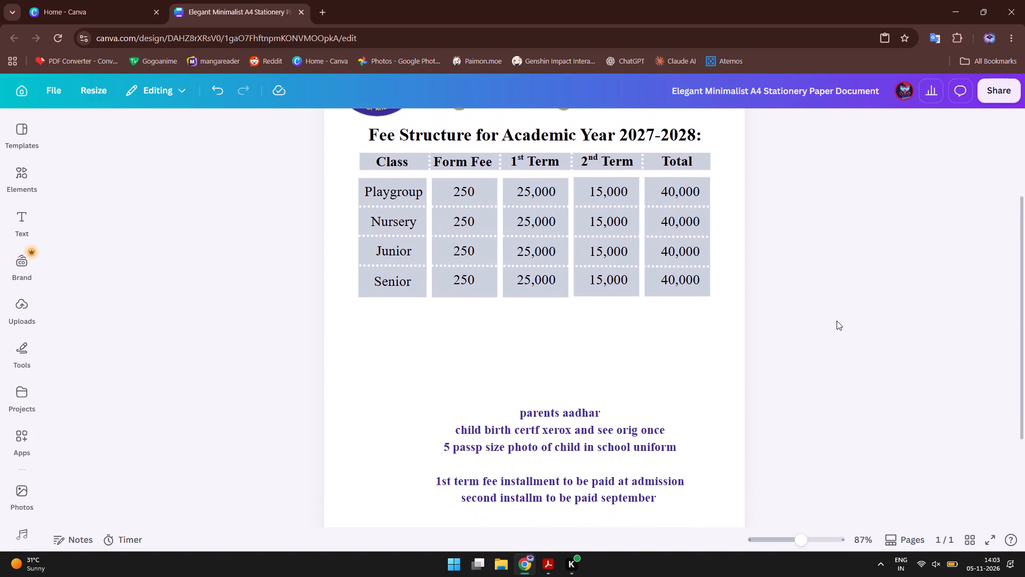
scroll(837, 321, "up", 3)
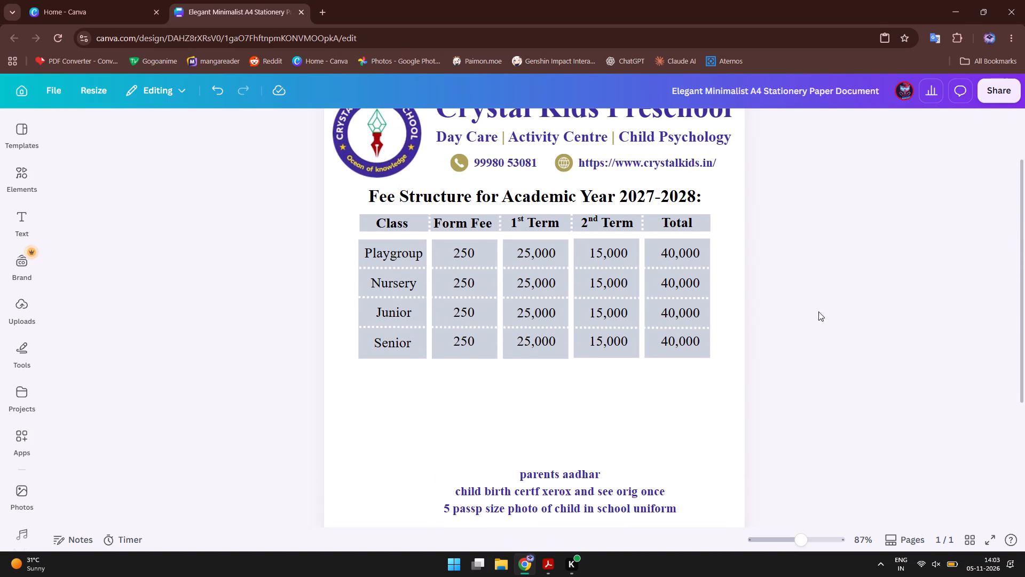
left_click(572, 237)
left_click(503, 159)
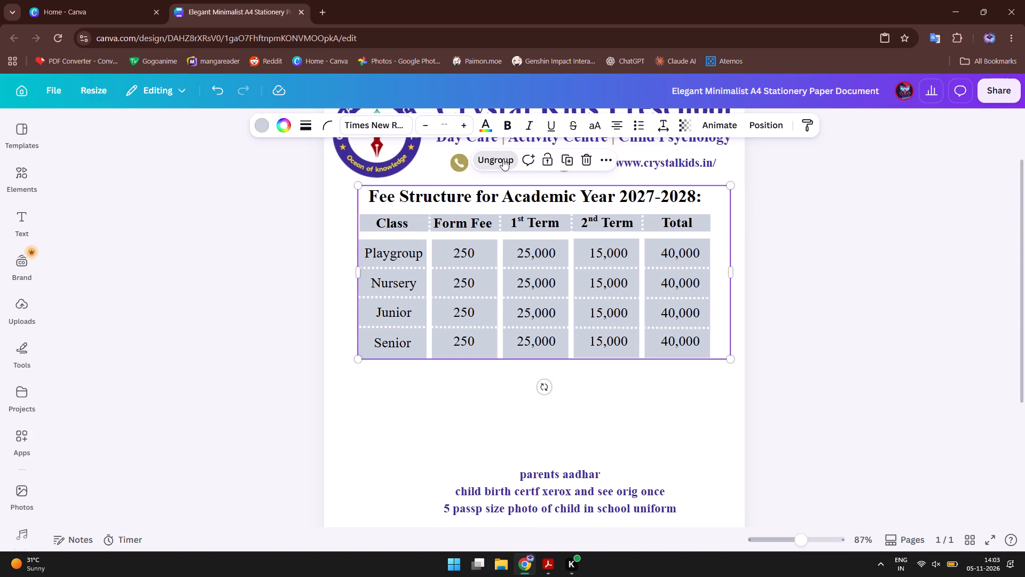
left_click(335, 222)
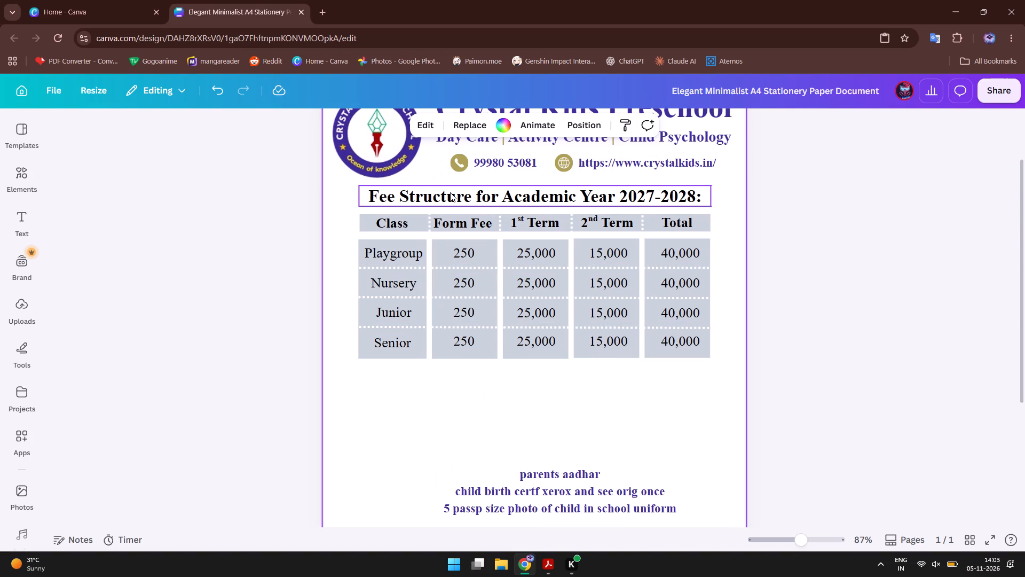
Copy the "Fee Structure for Academic Year 2027-2028:" heading.
right_click(450, 192)
left_click(494, 199)
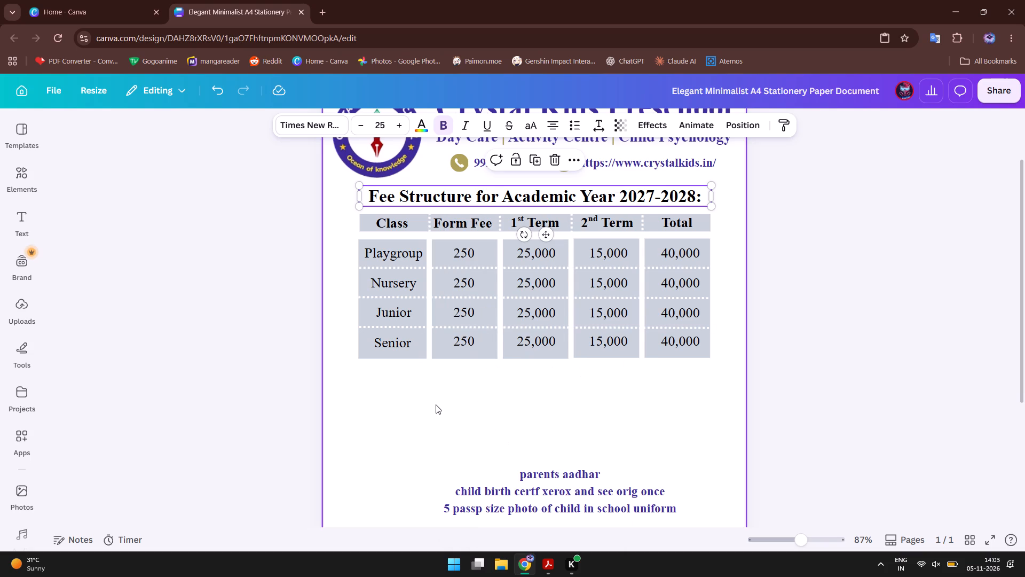
left_click(436, 404)
Move the notes text block starting with "parents aadhar" down and to the left, leaving more space below the fee table.
scroll(436, 404, "down", 1)
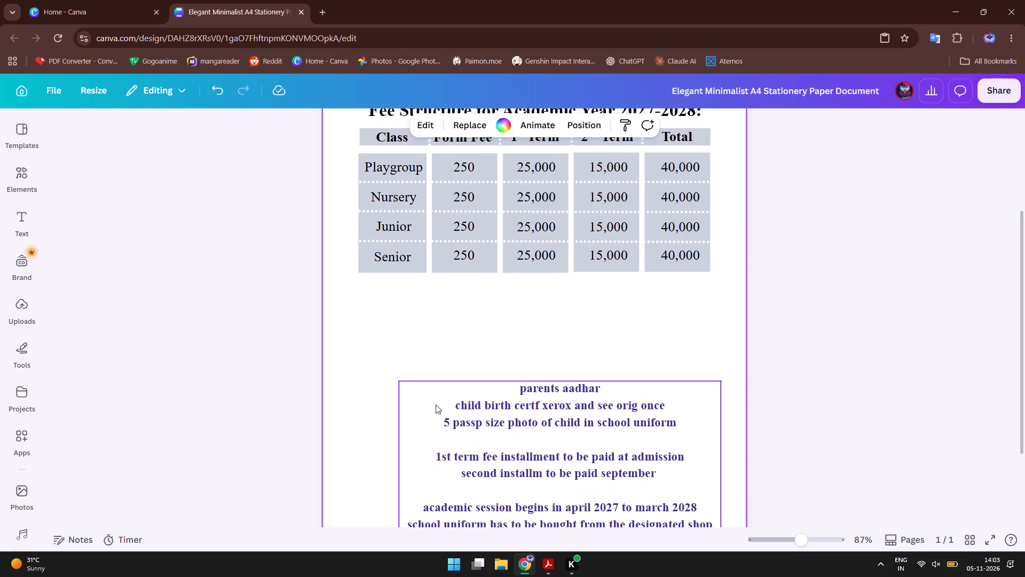
left_click_drag(514, 409, 476, 454)
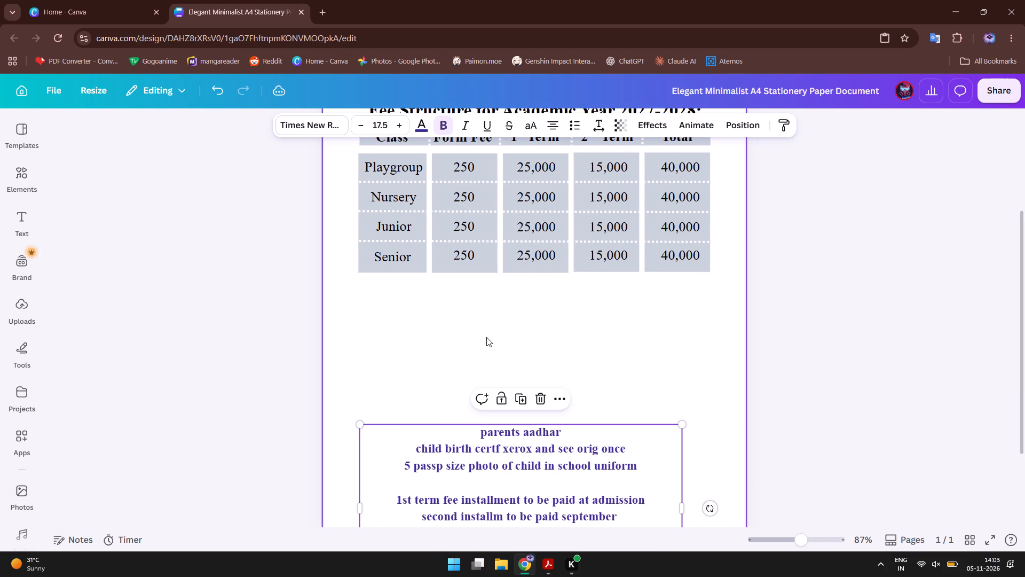
left_click(486, 337)
scroll(486, 337, "up", 2)
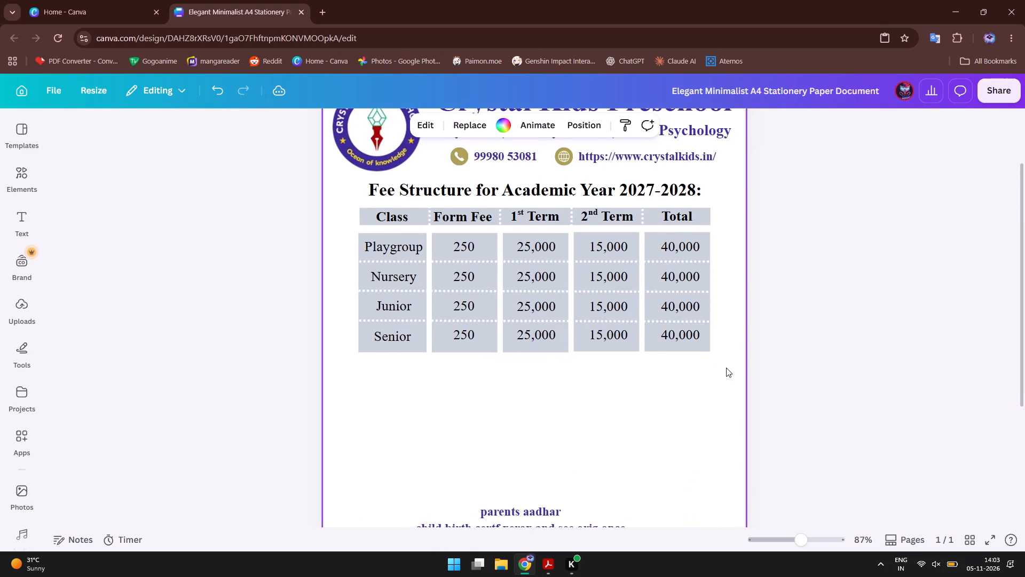
left_click(810, 383)
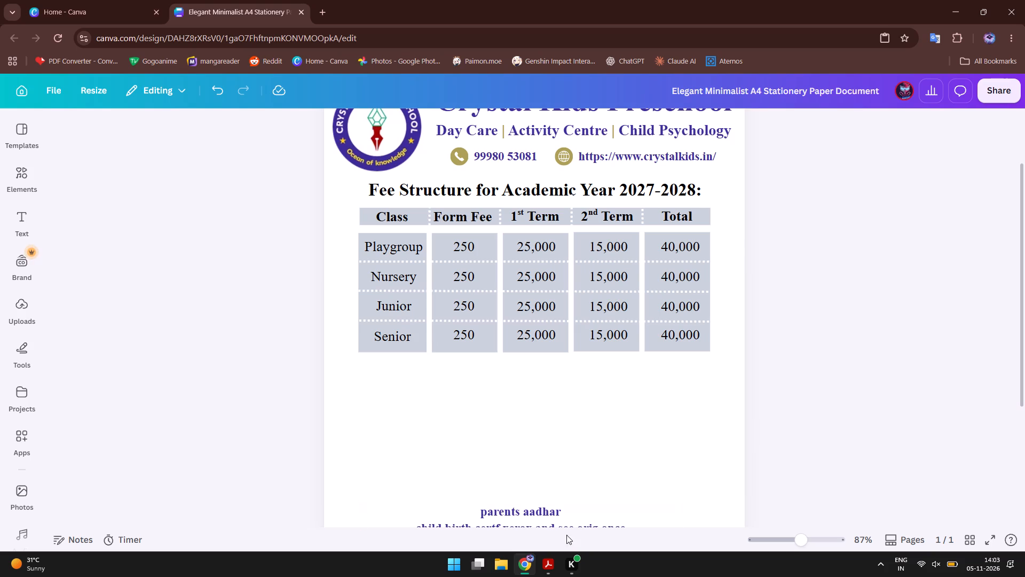
Close the Canva Home browser tab.
left_click(156, 13)
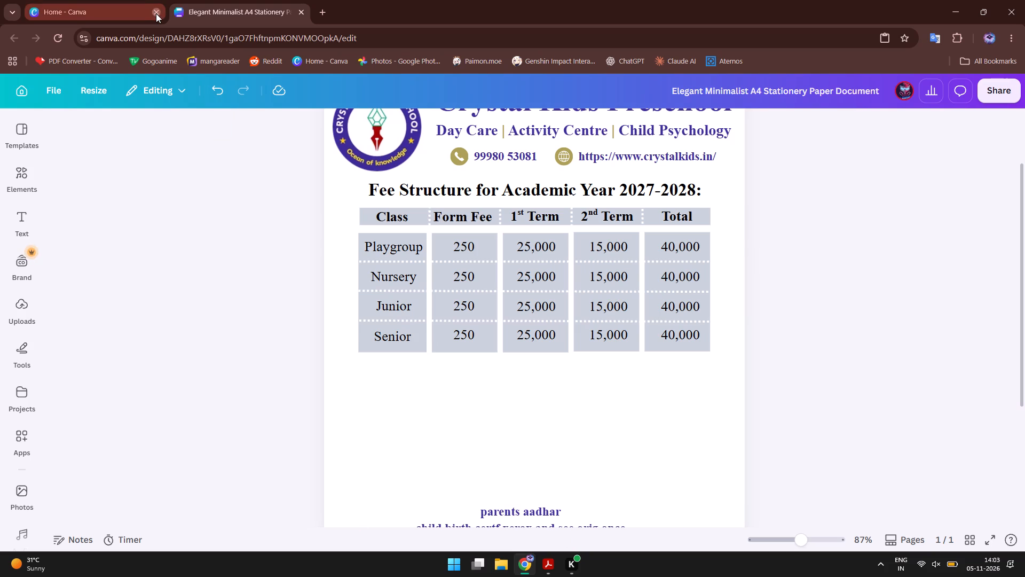
Paste the copied heading and place it in the empty space below the fee table, lined up with the original heading.
right_click(514, 392)
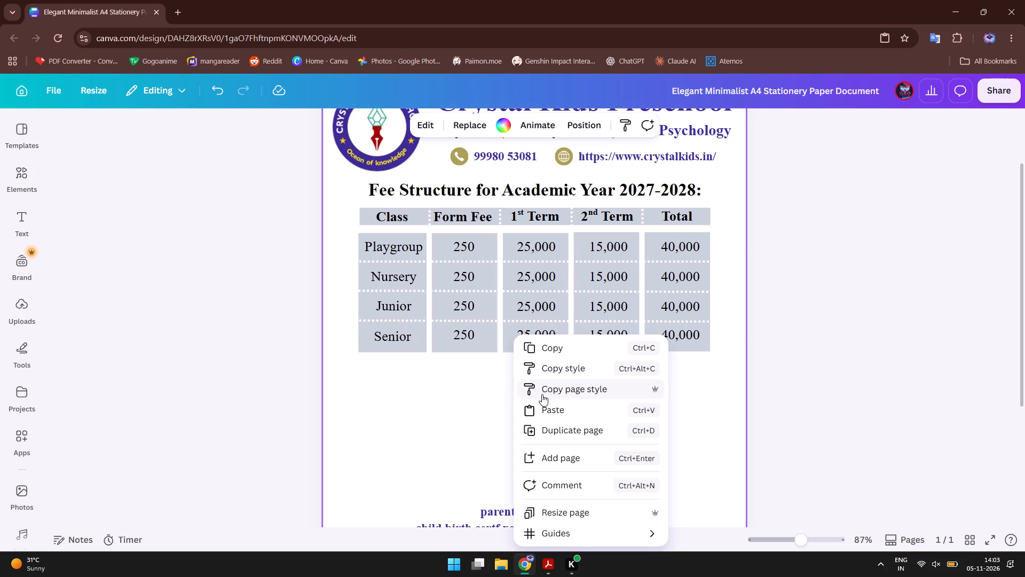
left_click(542, 413)
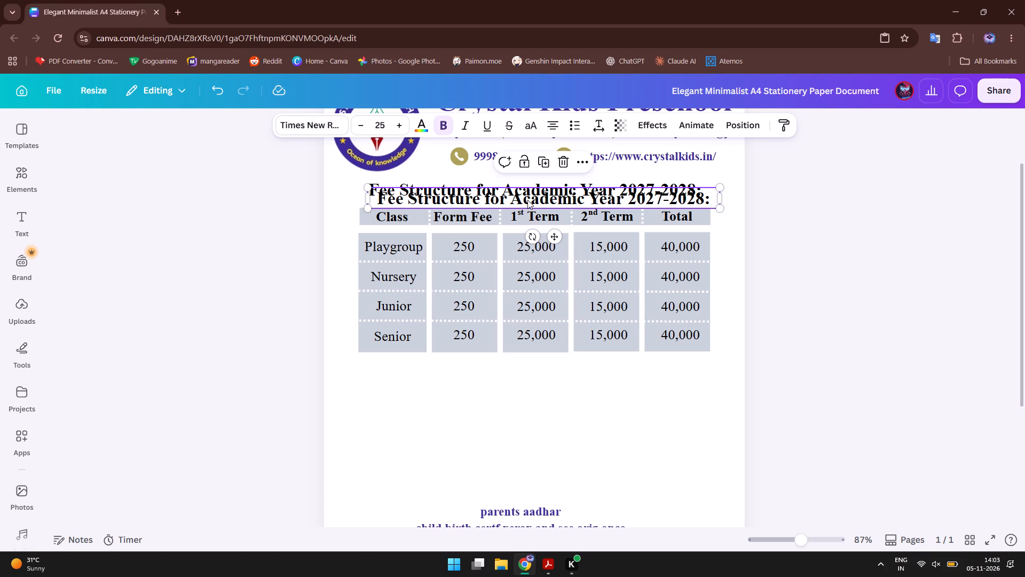
left_click_drag(527, 200, 523, 395)
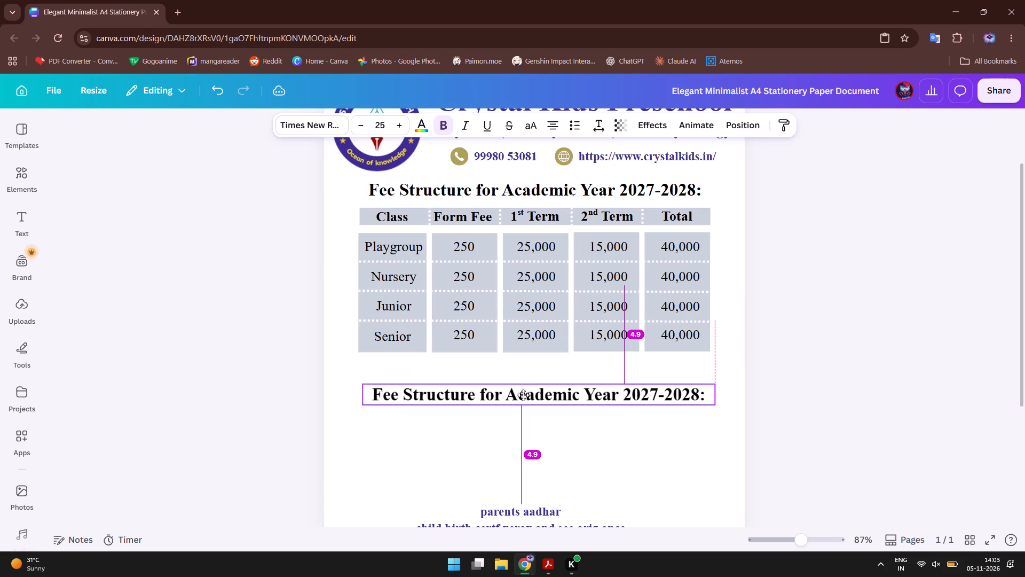
left_click_drag(523, 395, 518, 395)
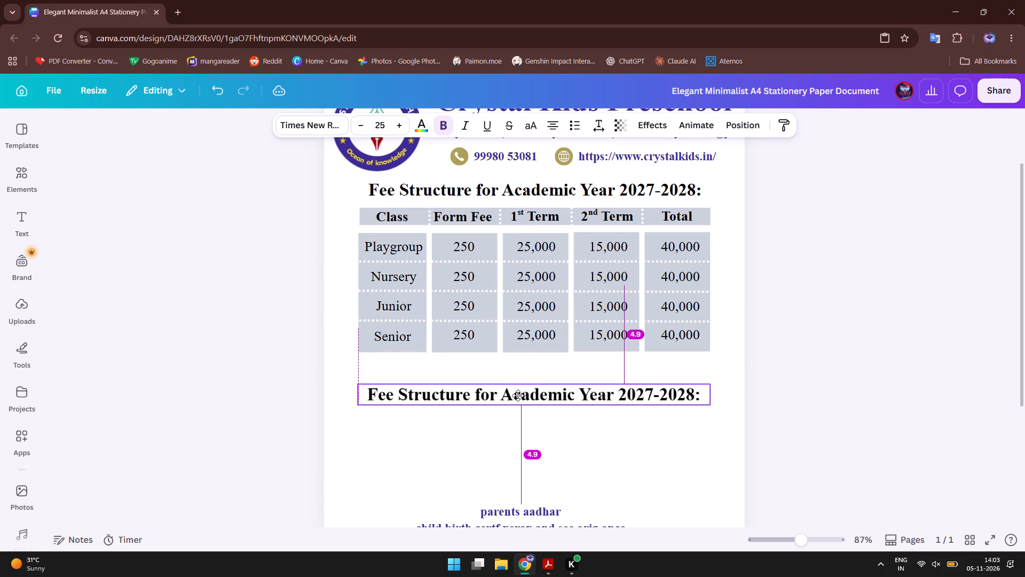
left_click_drag(518, 395, 519, 395)
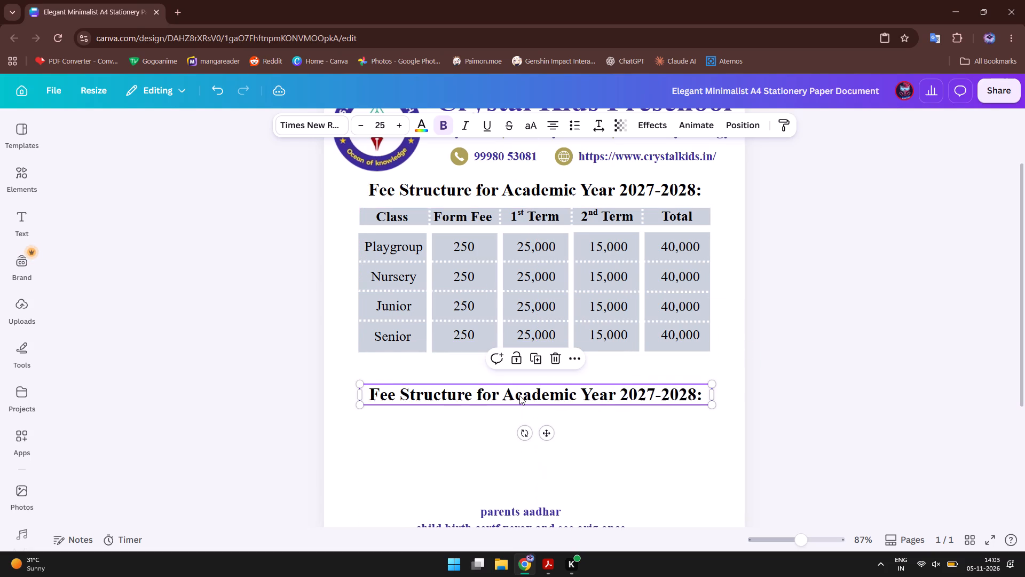
Replace the text of the pasted heading below the fee table with "Day Care:".
left_click(519, 395)
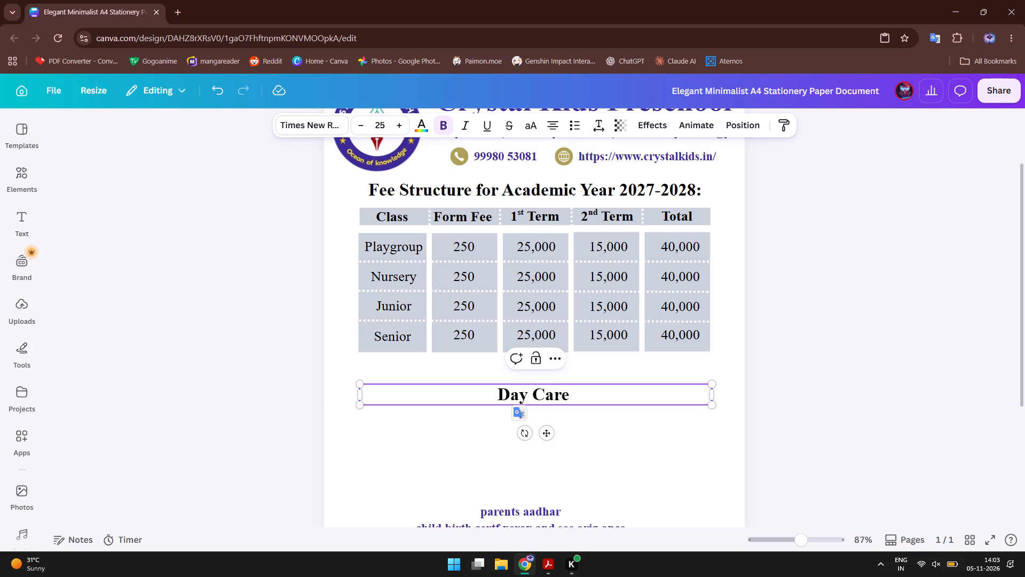
type("tru")
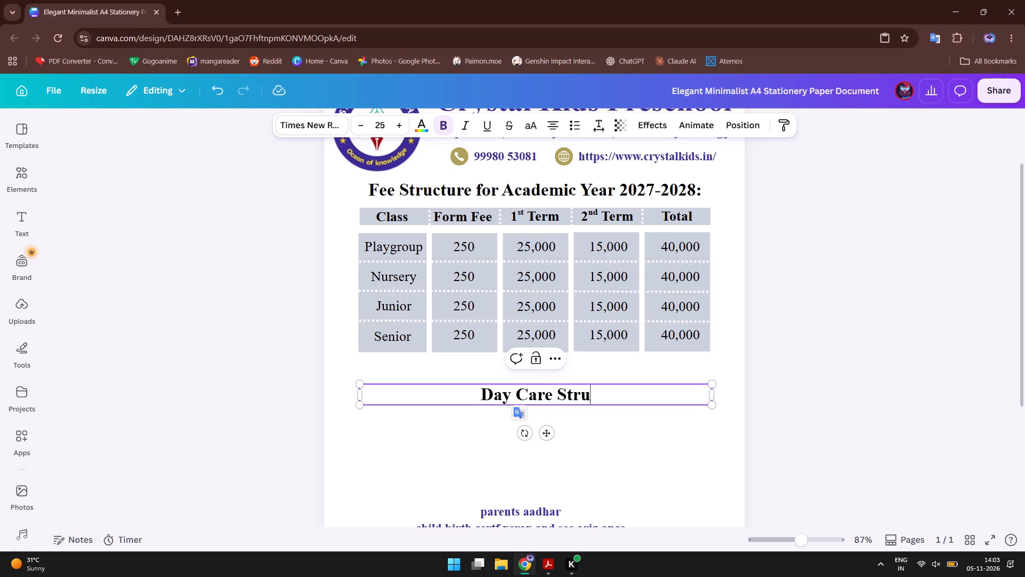
key("BackSpace")
key("BackSpace")
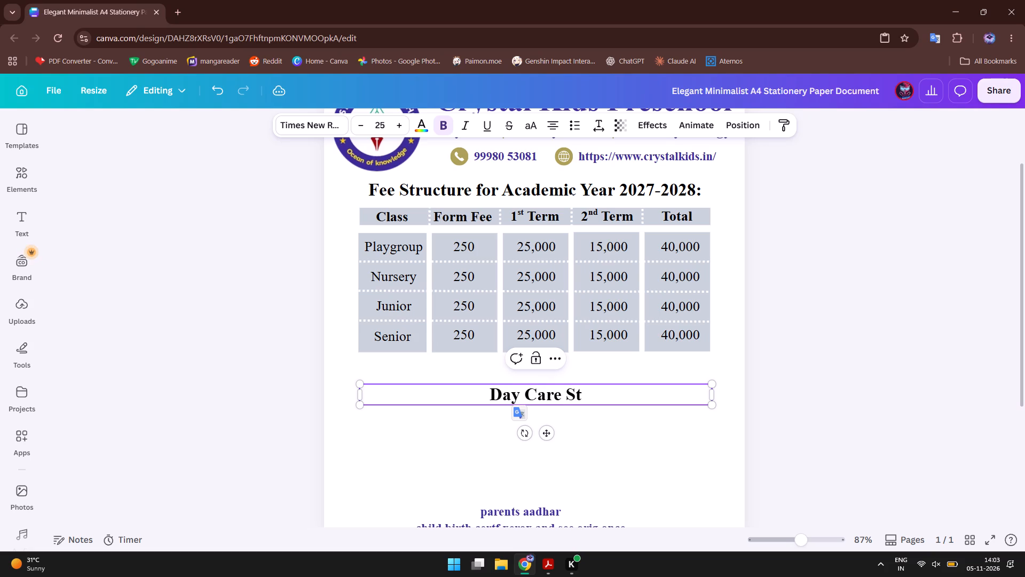
key("BackSpace")
key("BackSpace")
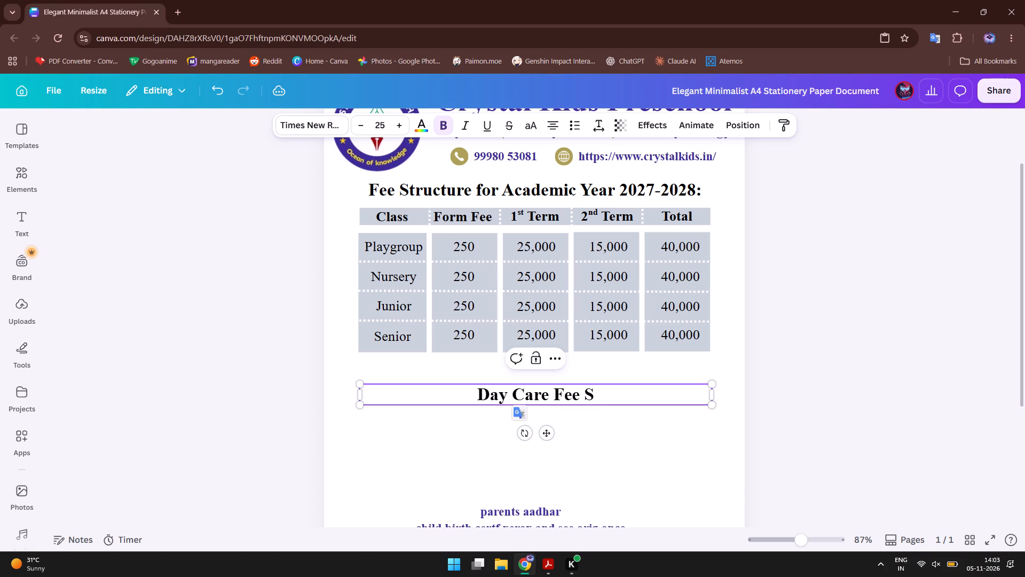
key("BackSpace")
key("BackSpace")
key("BackSpace")
key("BackSpace")
key("BackSpace")
key("BackSpace")
key("BackSpace")
key("BackSpace")
key("BackSpace")
key("BackSpace")
key("BackSpace")
key("BackSpace")
key("BackSpace")
key("BackSpace")
key("BackSpace")
key("BackSpace")
key("BackSpace")
key("BackSpace")
key("BackSpace")
key("BackSpace")
key("f")
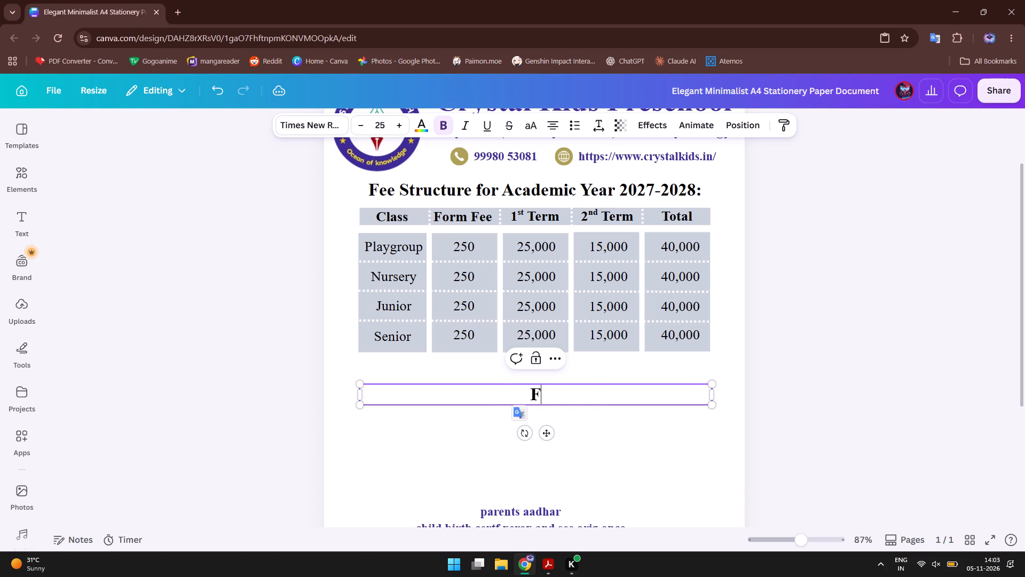
key("BackSpace")
left_click(576, 404)
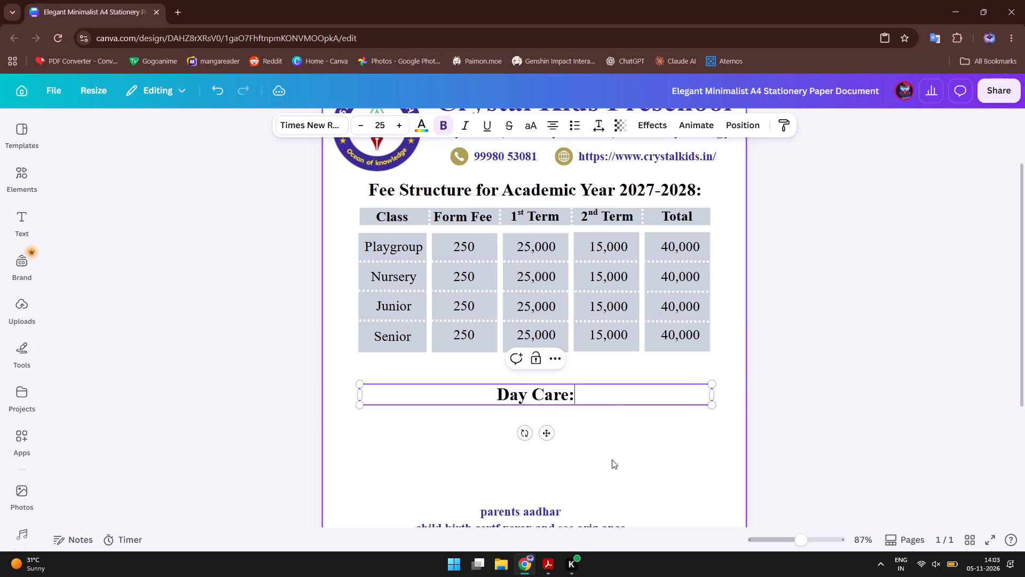
left_click(612, 459)
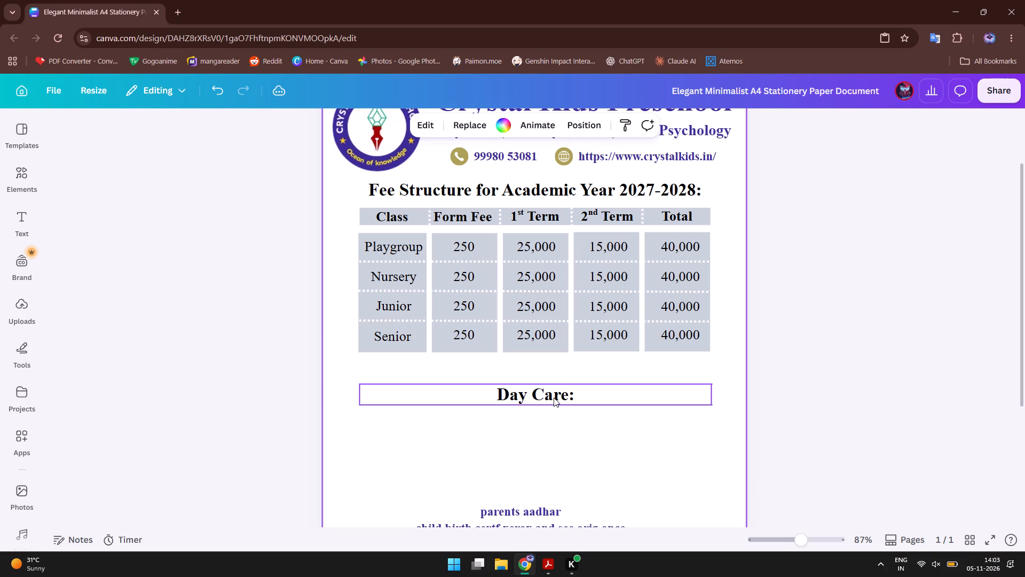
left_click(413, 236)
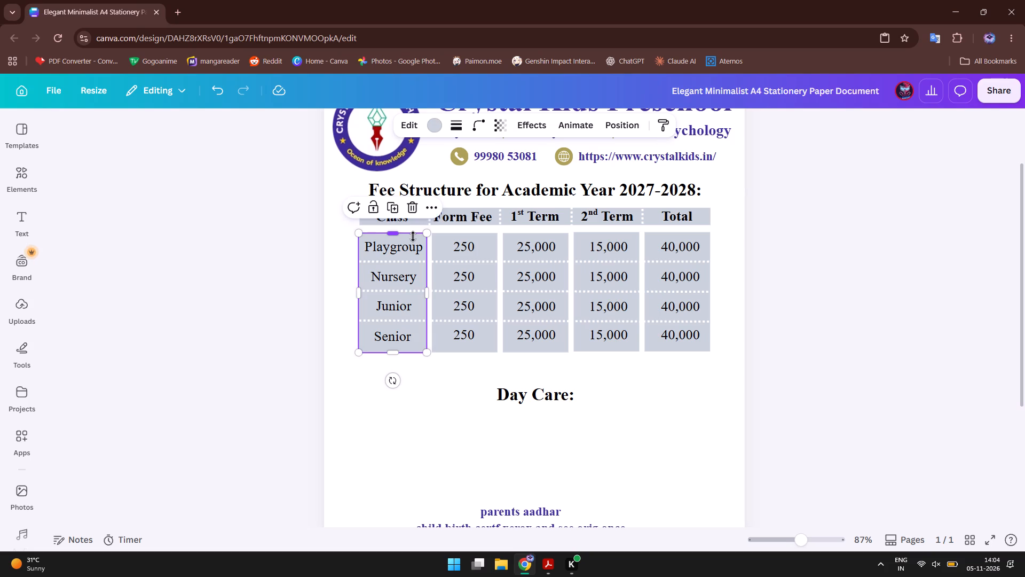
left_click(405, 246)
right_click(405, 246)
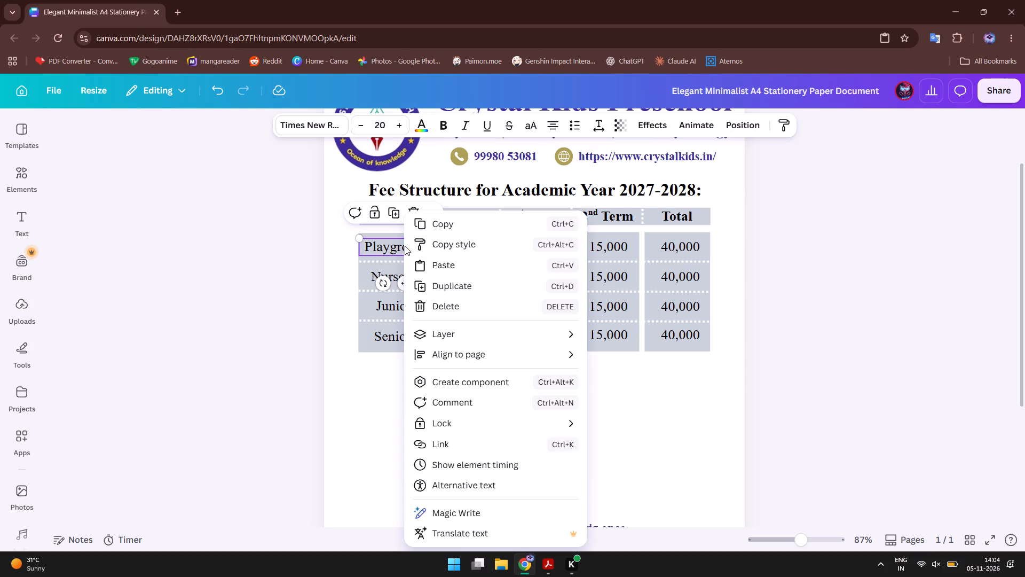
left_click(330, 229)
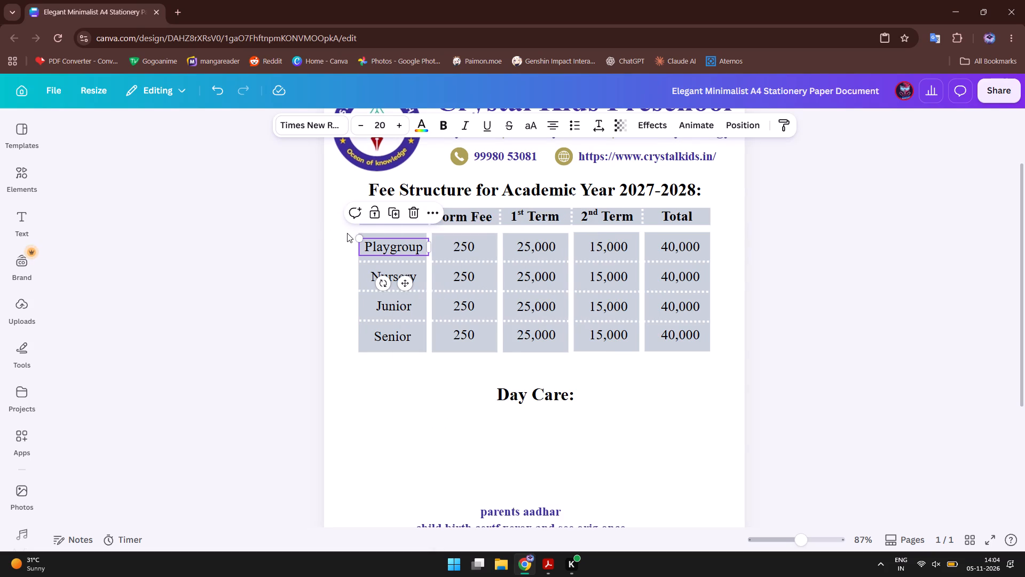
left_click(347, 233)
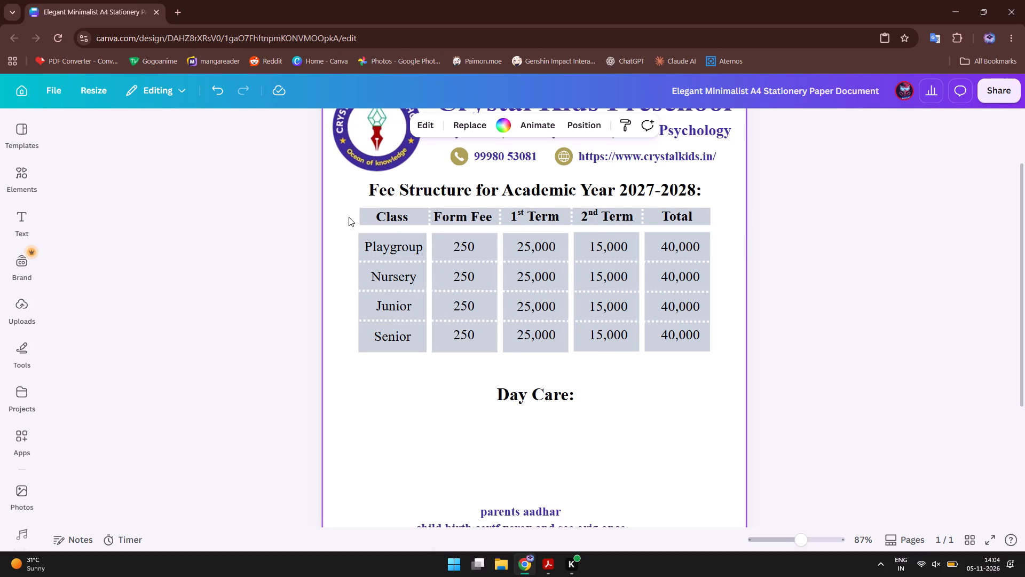
Copy the "Class" column header and place the copy just below the "Day Care:" heading, under the table's first column.
right_click(387, 216)
left_click(427, 227)
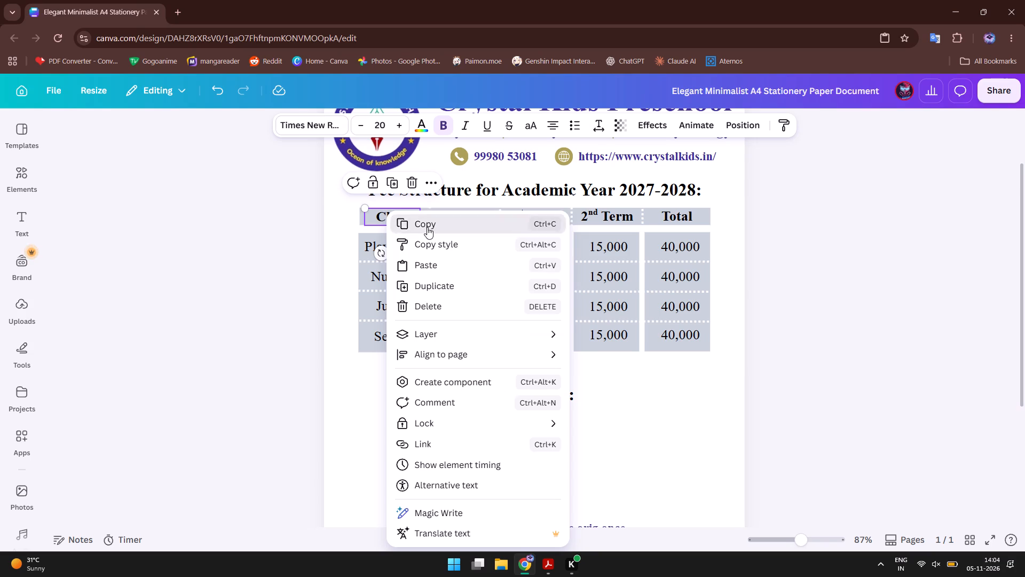
left_click(384, 443)
scroll(384, 443, "down", 1)
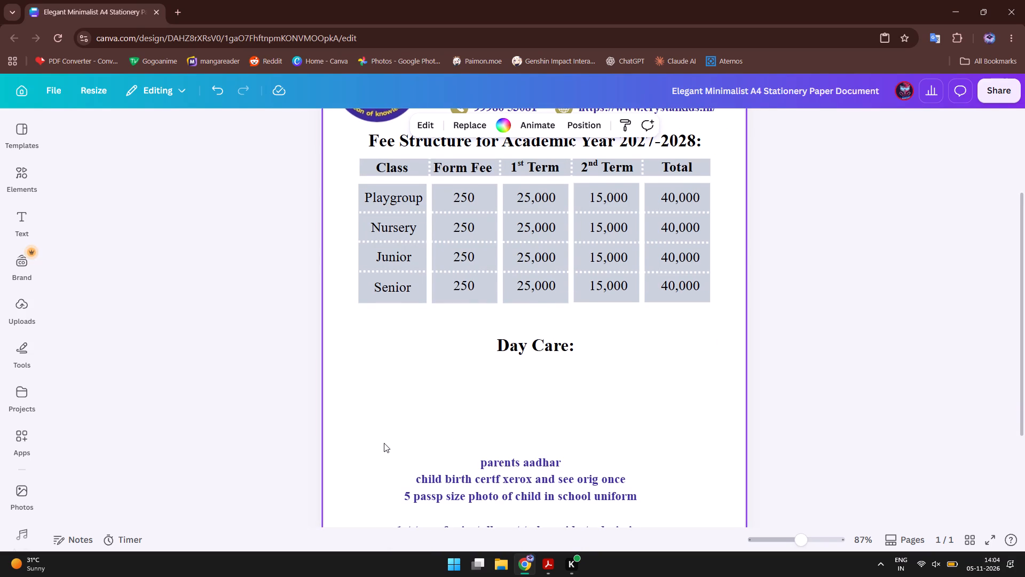
right_click(390, 427)
left_click(422, 402)
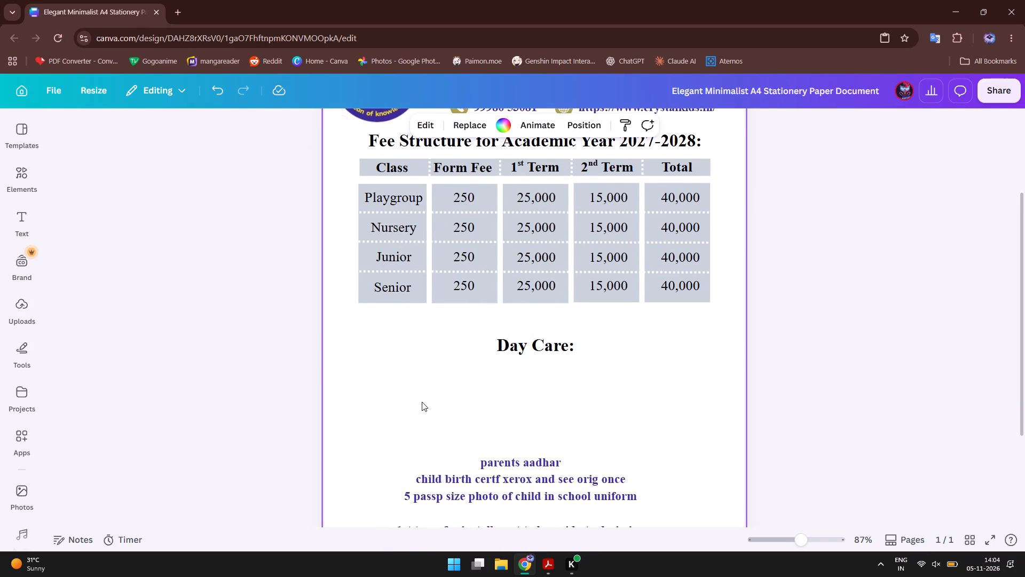
scroll(422, 402, "down", 1)
left_click_drag(415, 151, 415, 158)
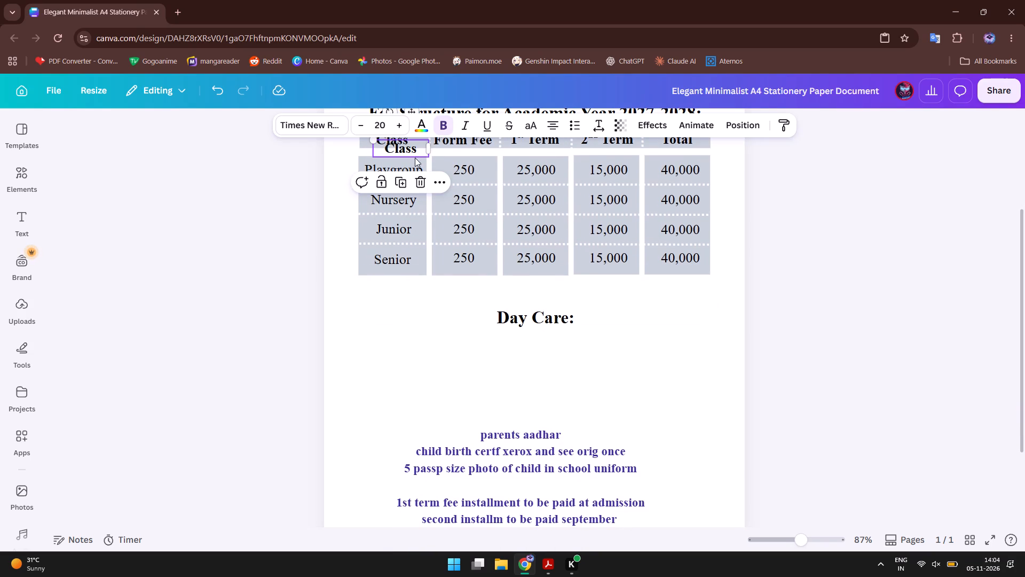
left_click_drag(415, 158, 423, 348)
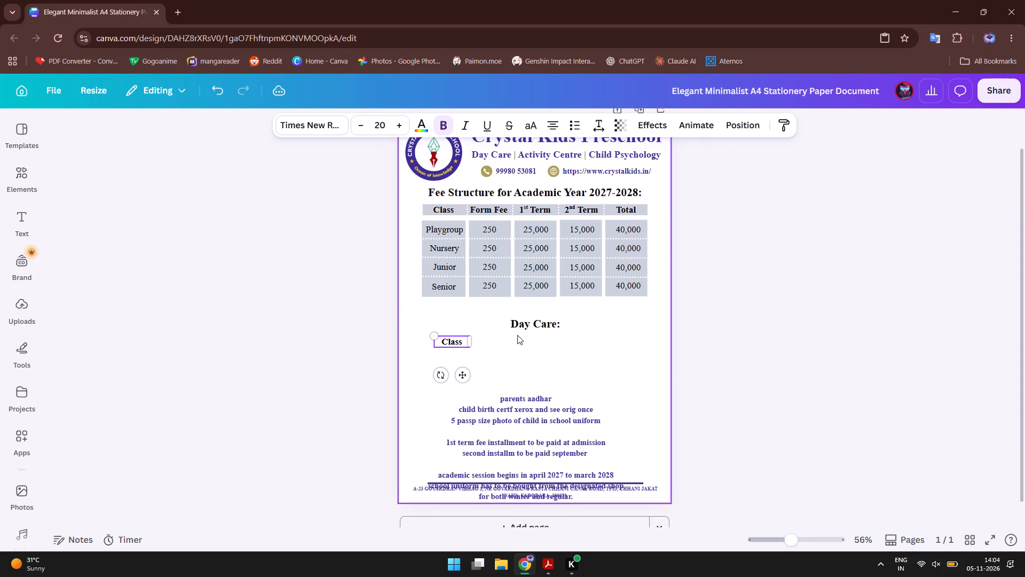
Change the copied "Class" label under the "Day Care:" heading to "Type".
scroll(517, 335, "down", 2)
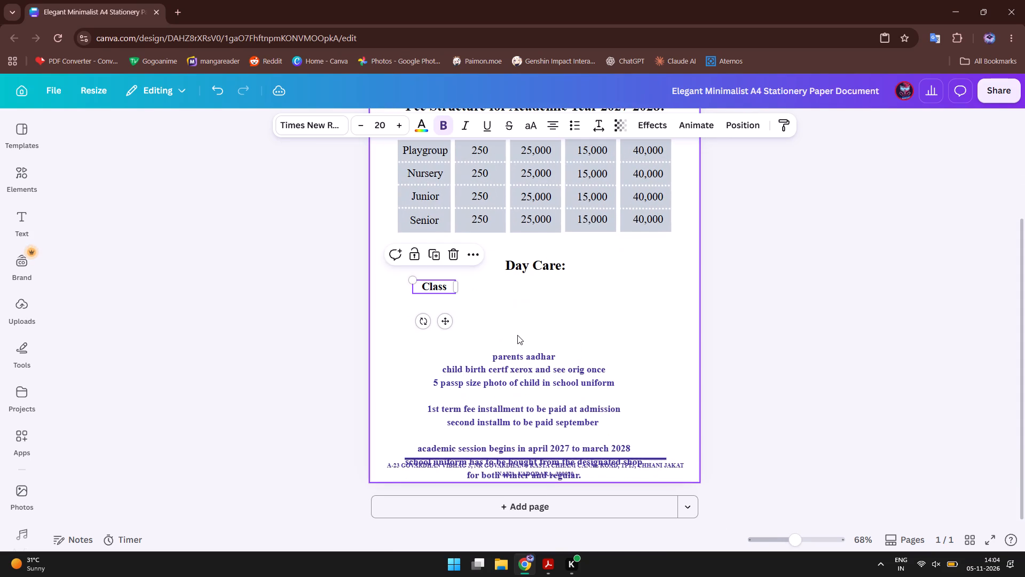
left_click(443, 286)
key("BackSpace")
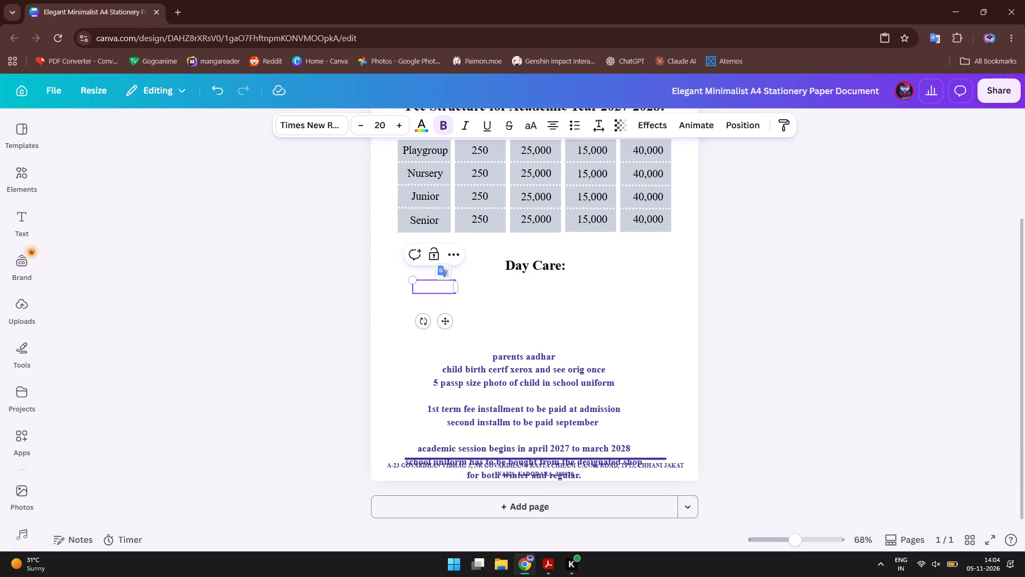
key("t")
type("ype")
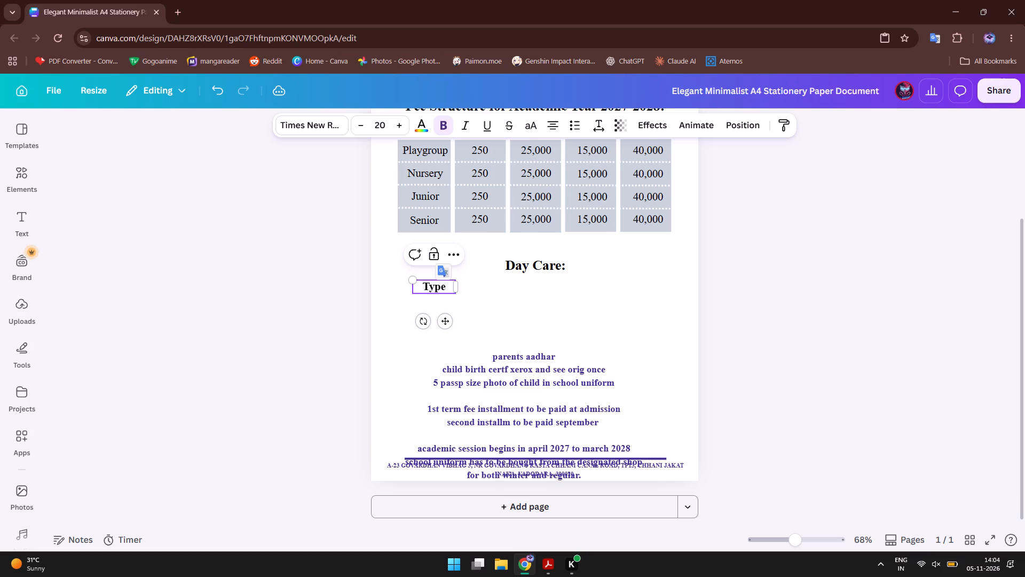
left_click(493, 307)
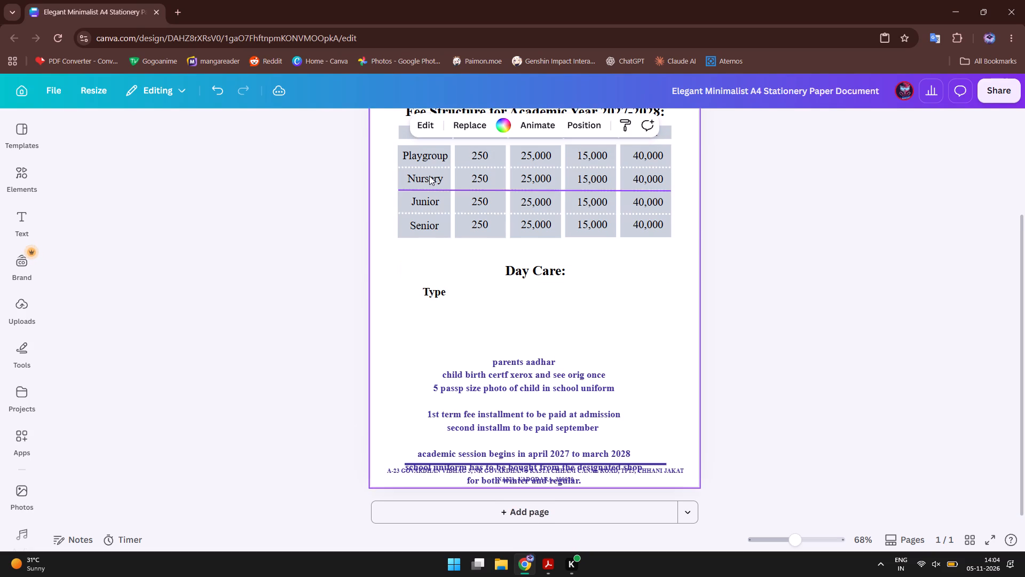
Copy the "Playgroup" label from the fee table and place the copy centred below the "Type" label.
left_click(428, 156)
right_click(428, 156)
left_click(466, 165)
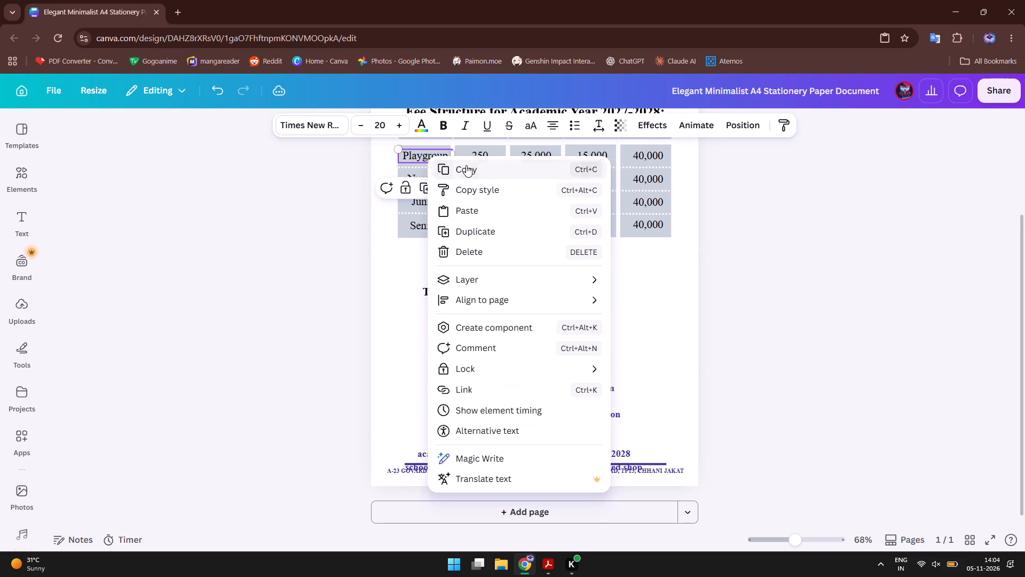
left_click(423, 318)
right_click(423, 318)
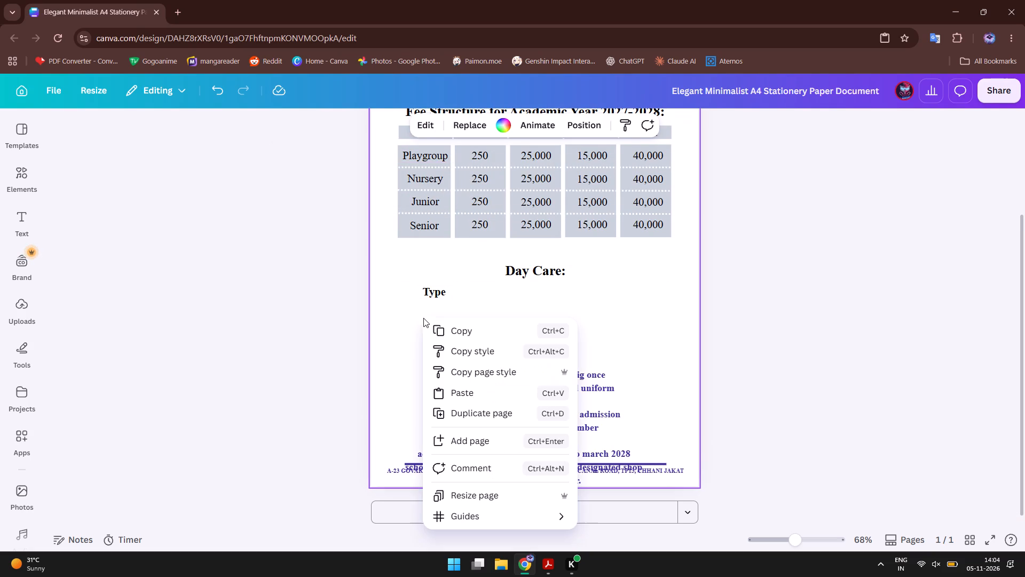
left_click(466, 389)
scroll(574, 347, "down", 1)
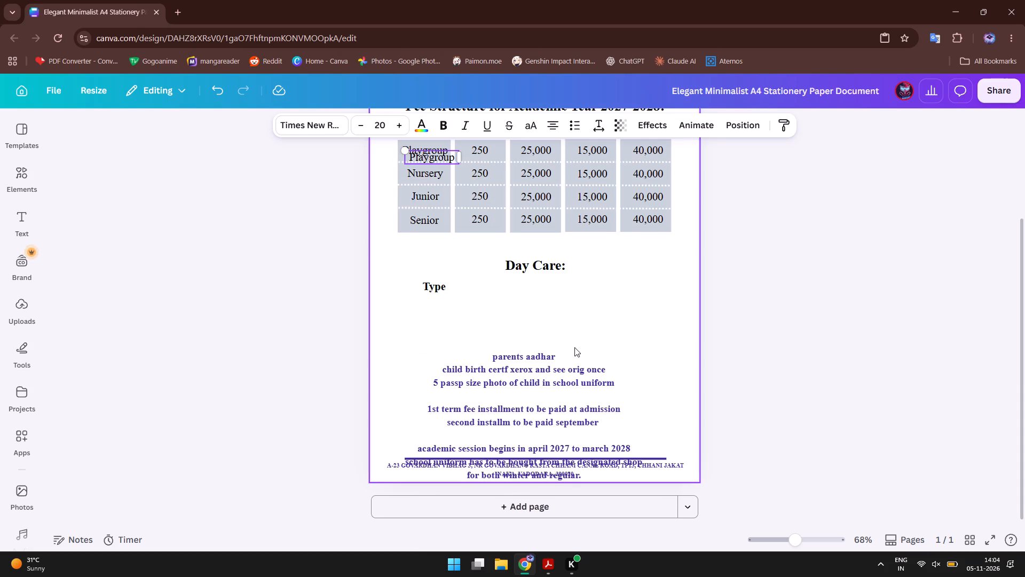
left_click_drag(437, 155, 431, 300)
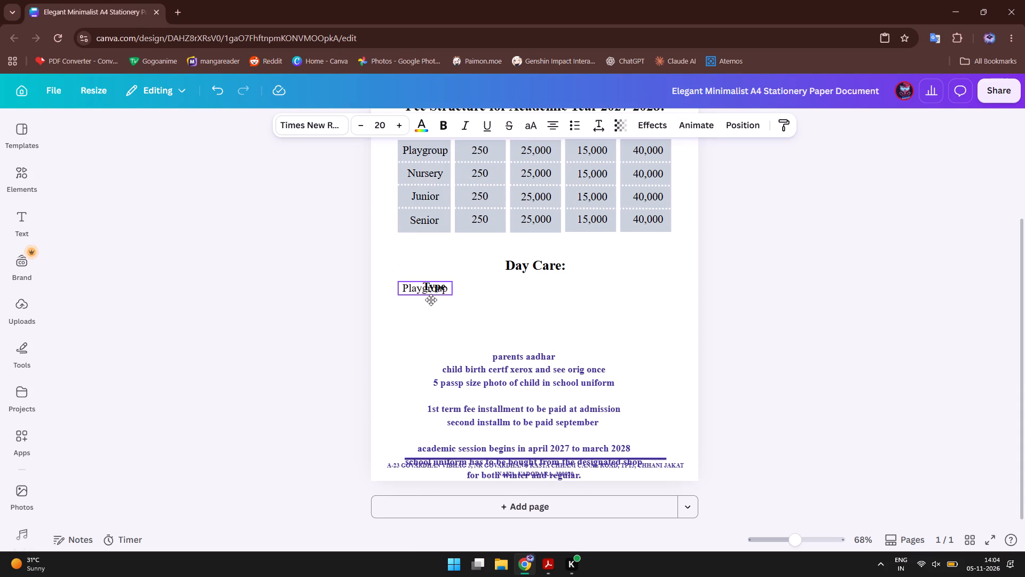
left_click_drag(431, 300, 440, 307)
Change the copied "Playgroup" label below "Type" to "Half".
left_click(441, 307)
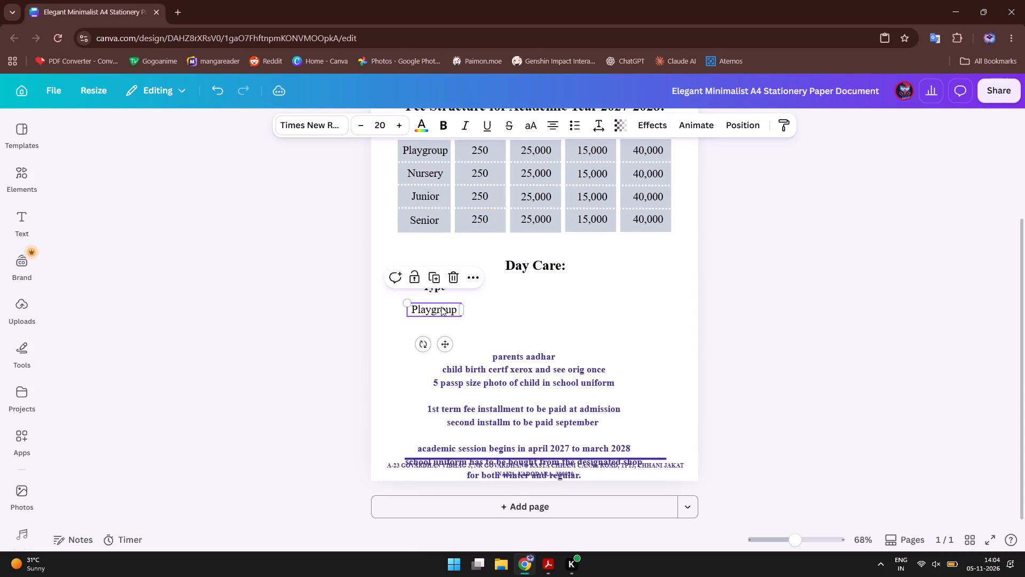
key("BackSpace")
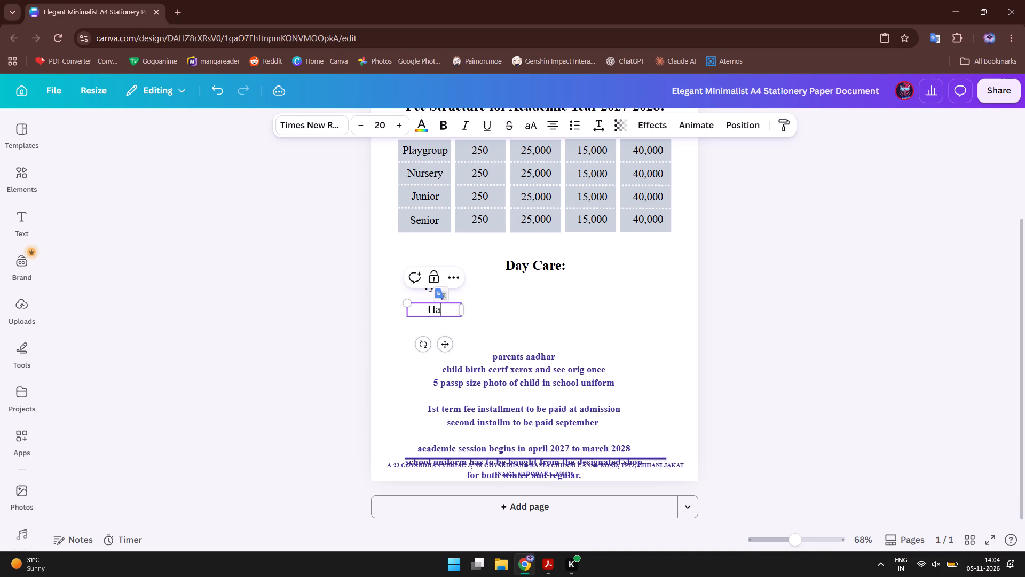
key("BackSpace")
left_click(499, 324)
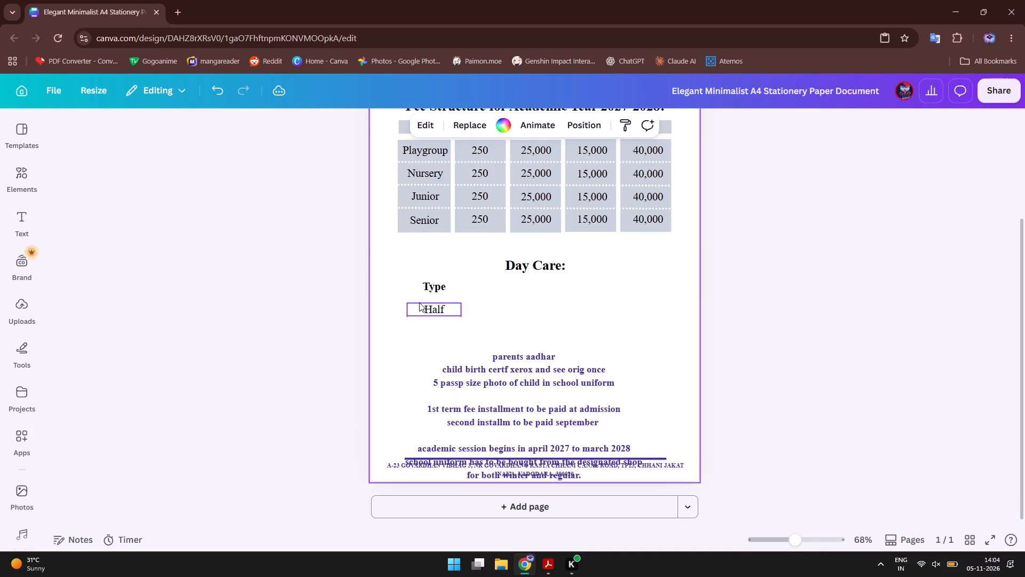
Duplicate the "Half" label, line the copy up directly below it, and change its text to "Full".
right_click(419, 302)
left_click(471, 305)
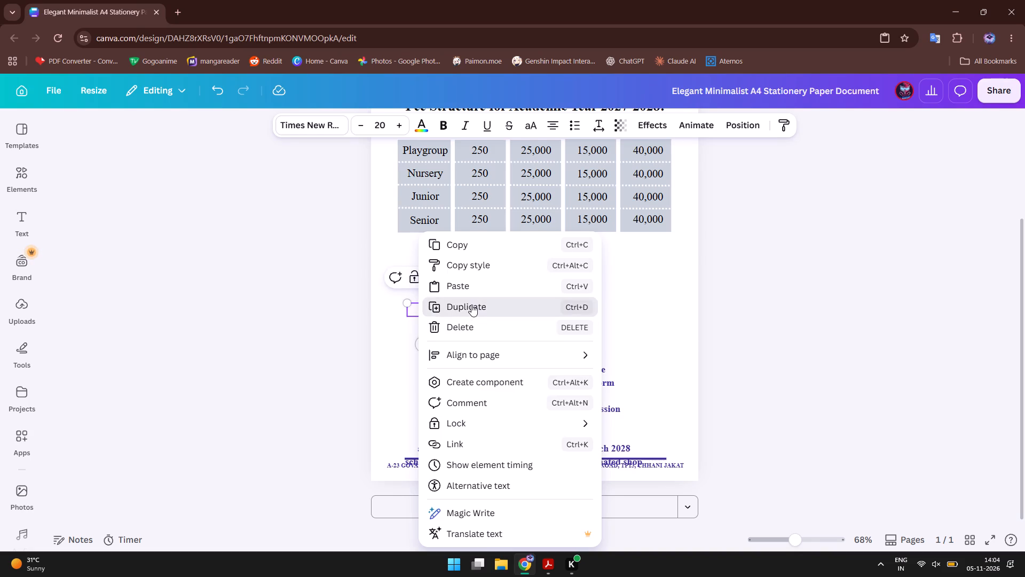
left_click_drag(450, 314, 445, 325)
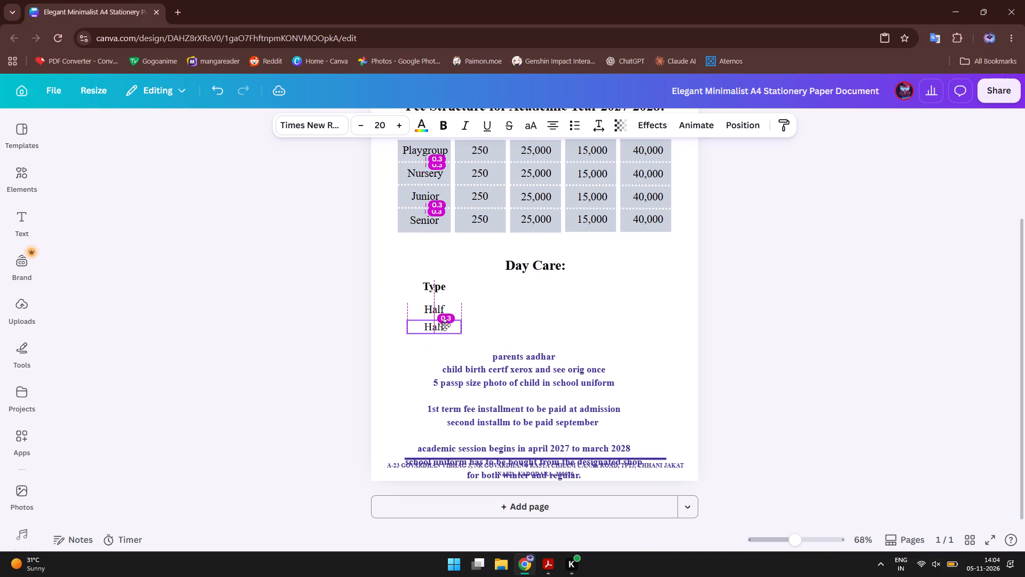
left_click_drag(445, 325, 445, 327)
left_click(446, 327)
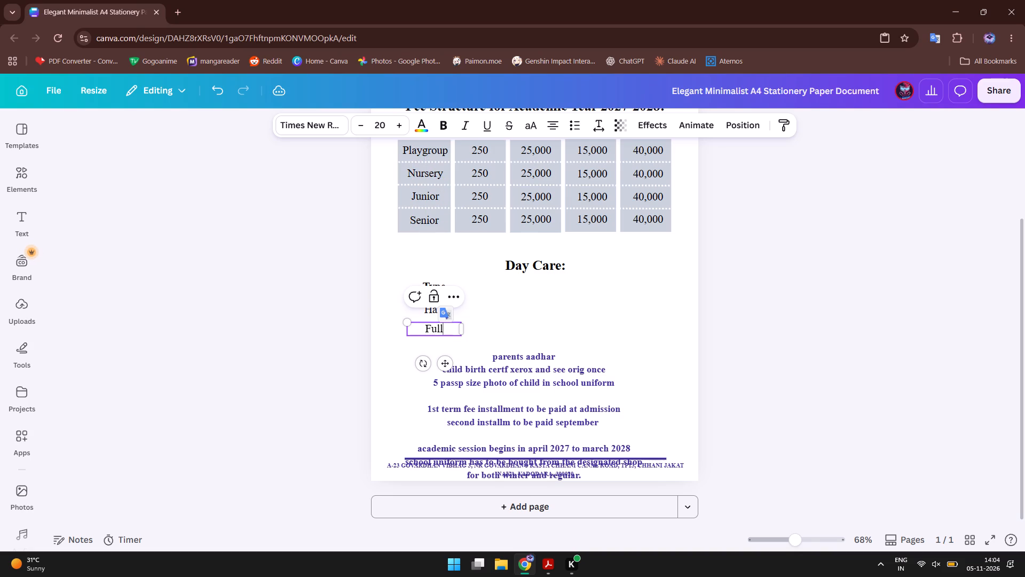
left_click(538, 330)
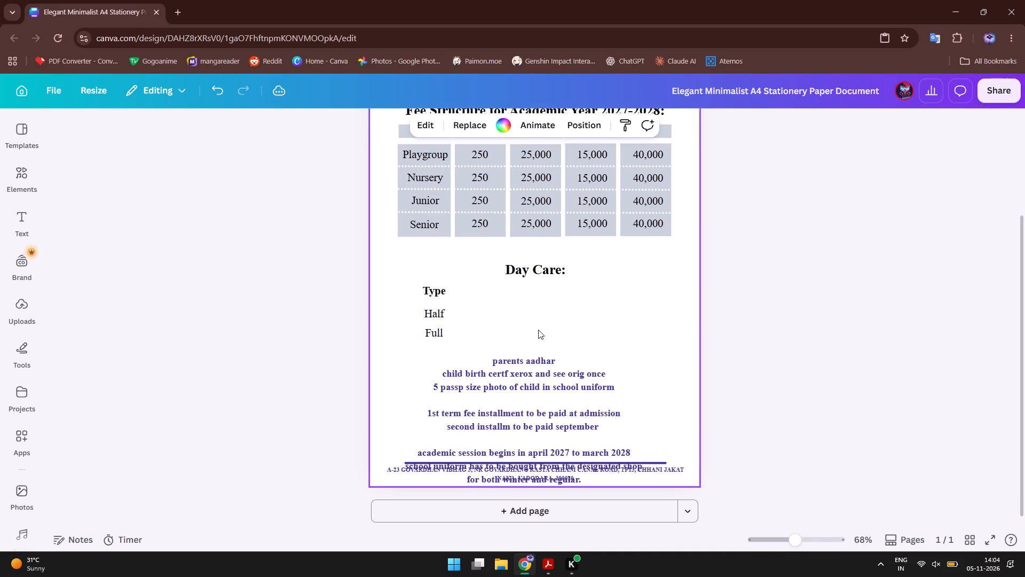
scroll(538, 330, "up", 1)
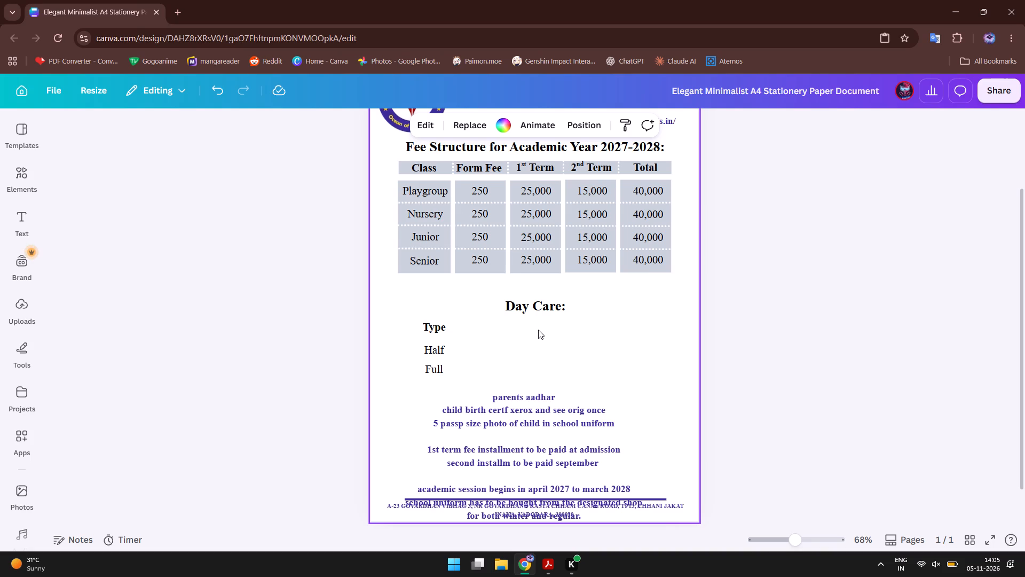
Copy the "Form Fee" header, place the copy beside "Type" under "Day Care:", and change its text to "Timings".
left_click(484, 165)
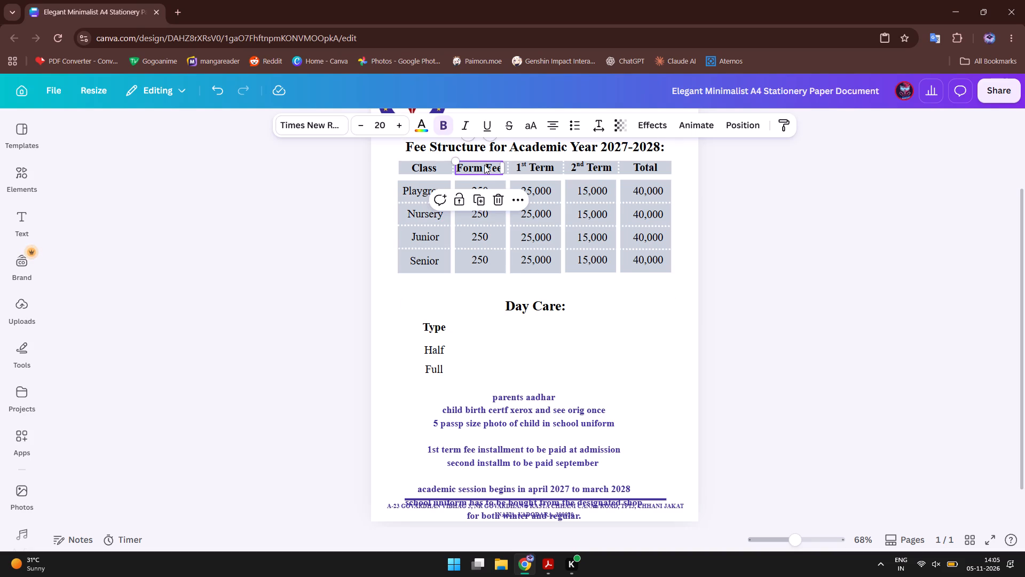
right_click(484, 165)
left_click(527, 180)
left_click(507, 352)
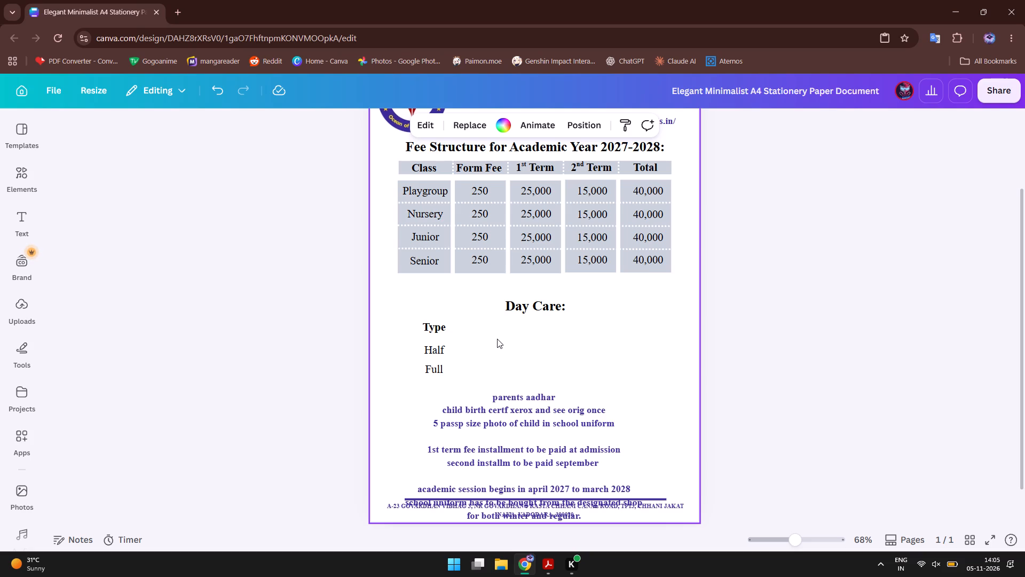
right_click(497, 339)
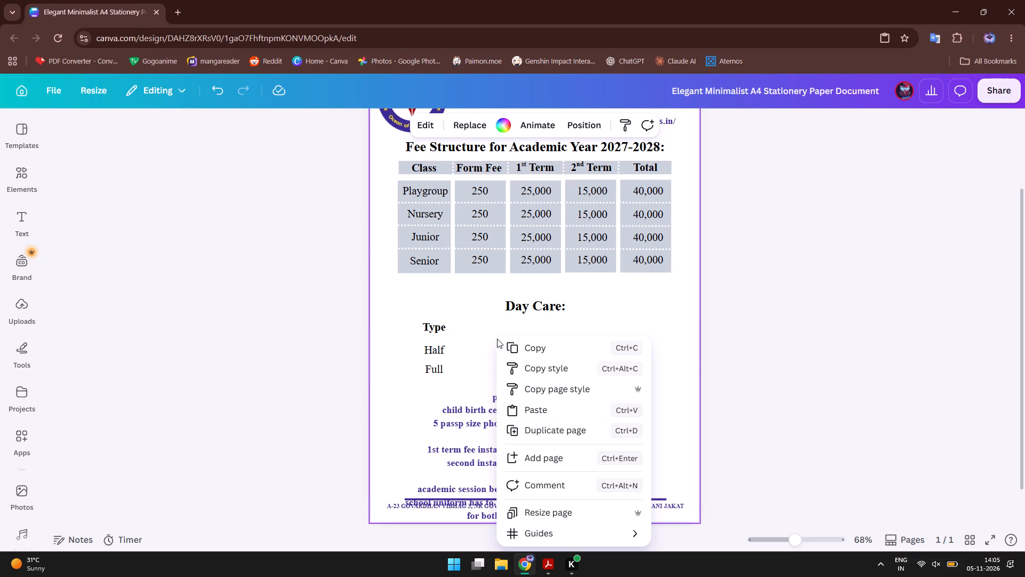
left_click(538, 402)
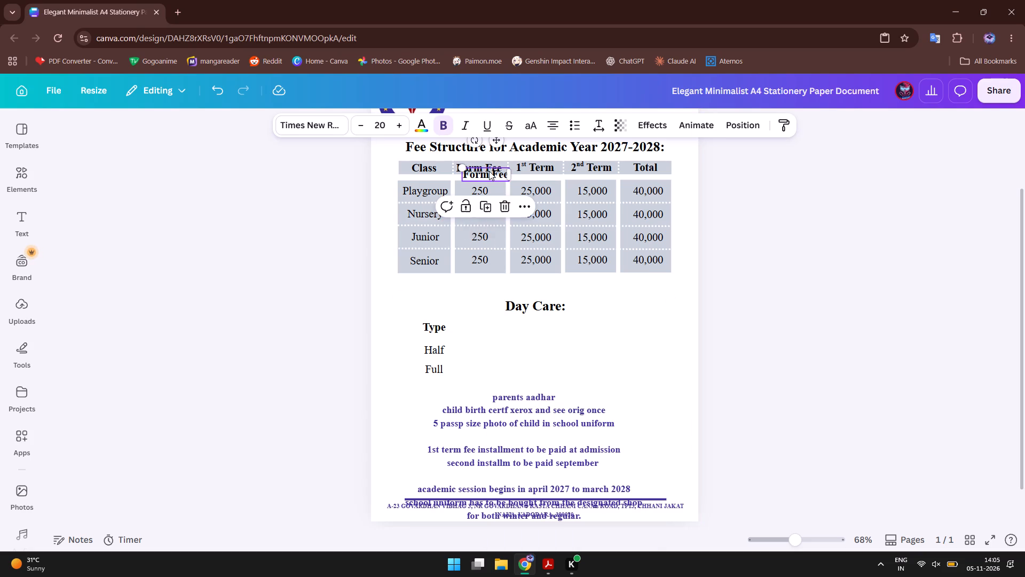
left_click_drag(488, 171, 500, 325)
left_click(496, 327)
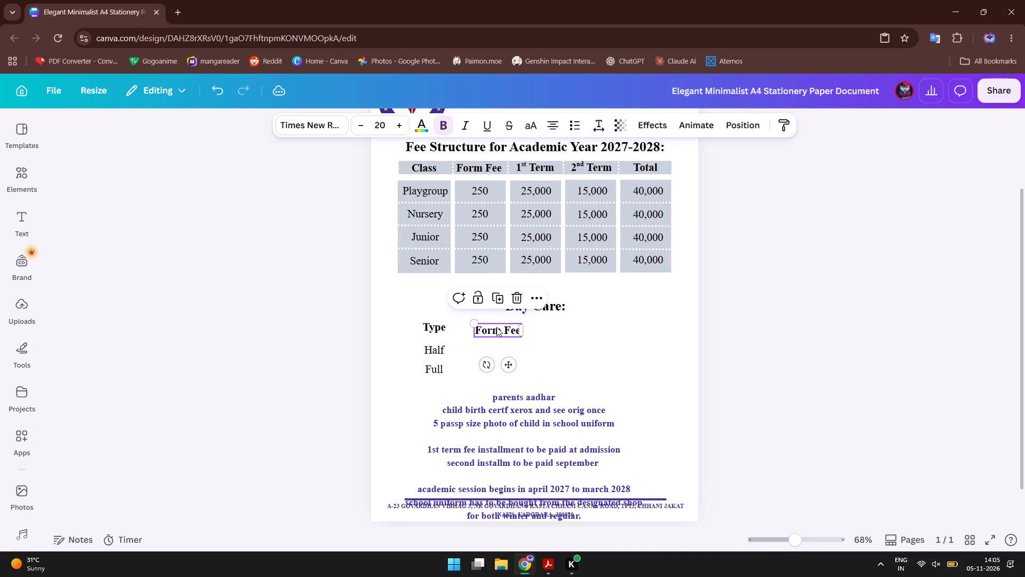
left_click(496, 325)
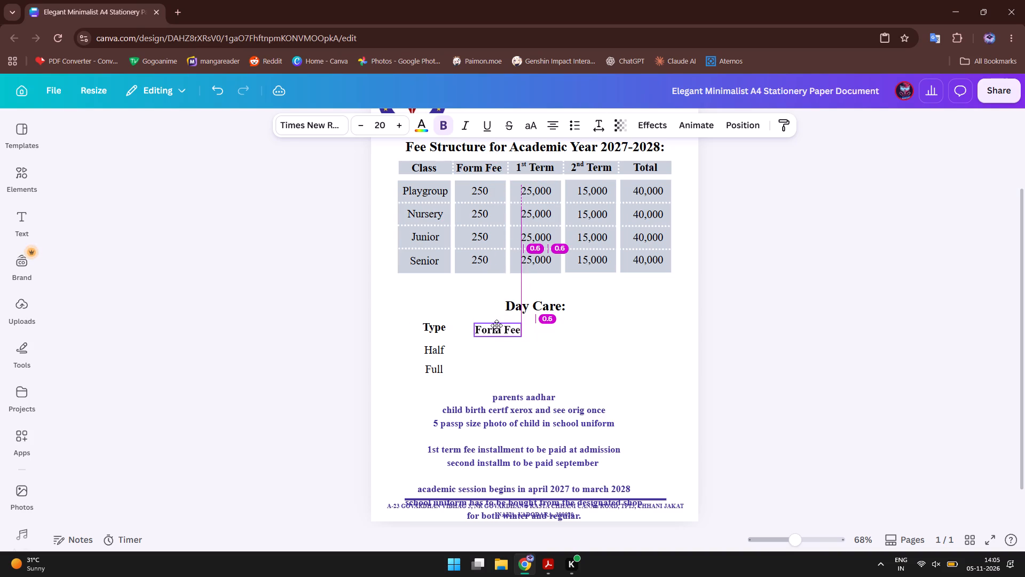
left_click(495, 326)
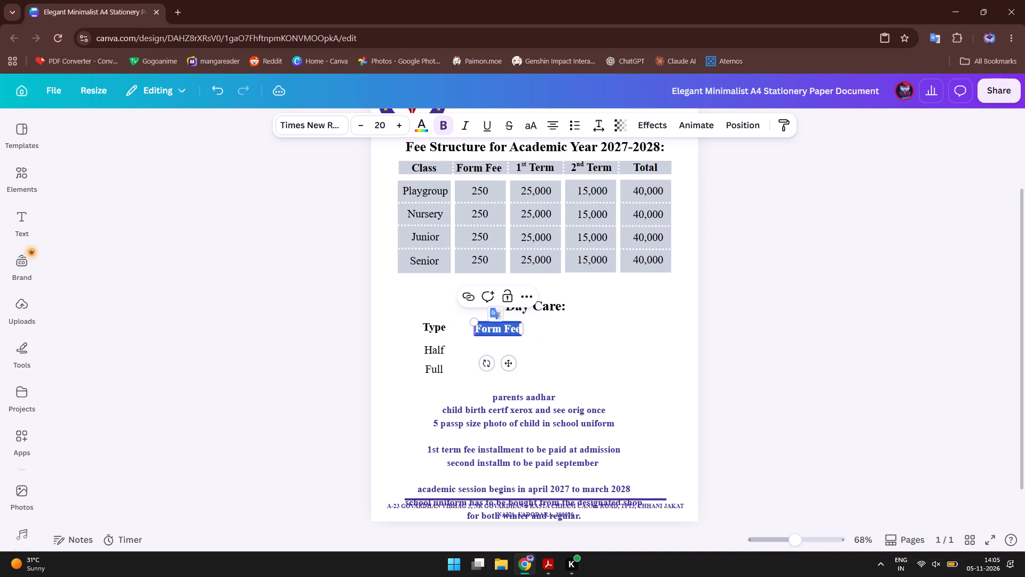
key("BackSpace")
key("t")
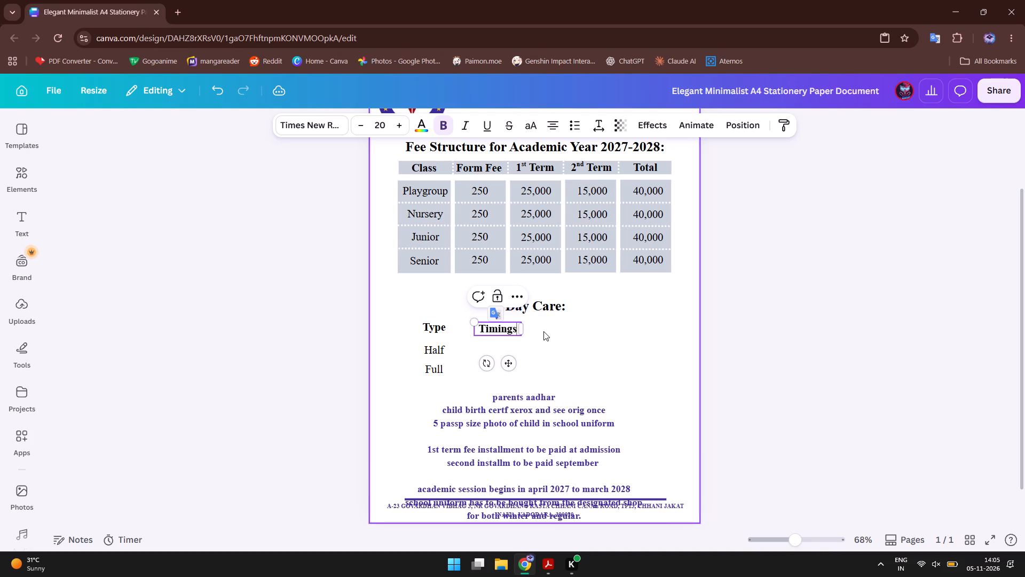
left_click(543, 331)
Duplicate the "Timings" header, place the copy to its right in the same row, and change its text to "Meals".
right_click(499, 328)
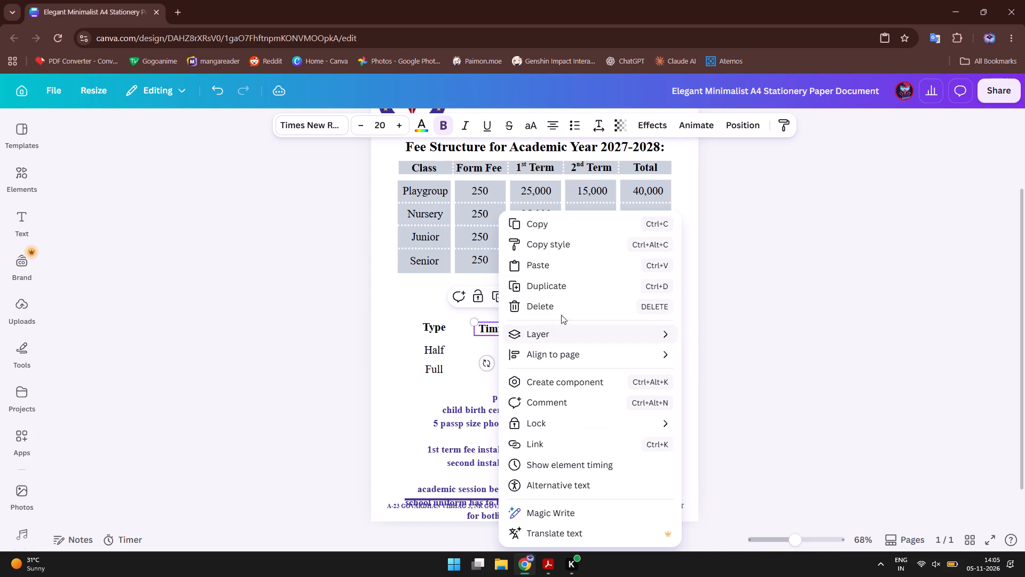
left_click_drag(566, 293, 567, 284)
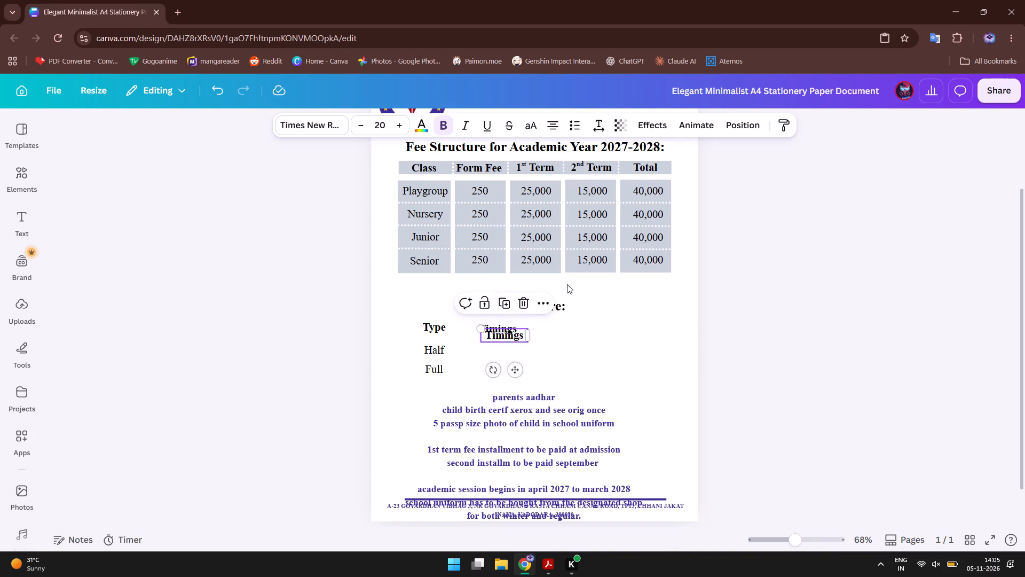
left_click(567, 284)
left_click(500, 334)
left_click_drag(500, 334, 526, 336)
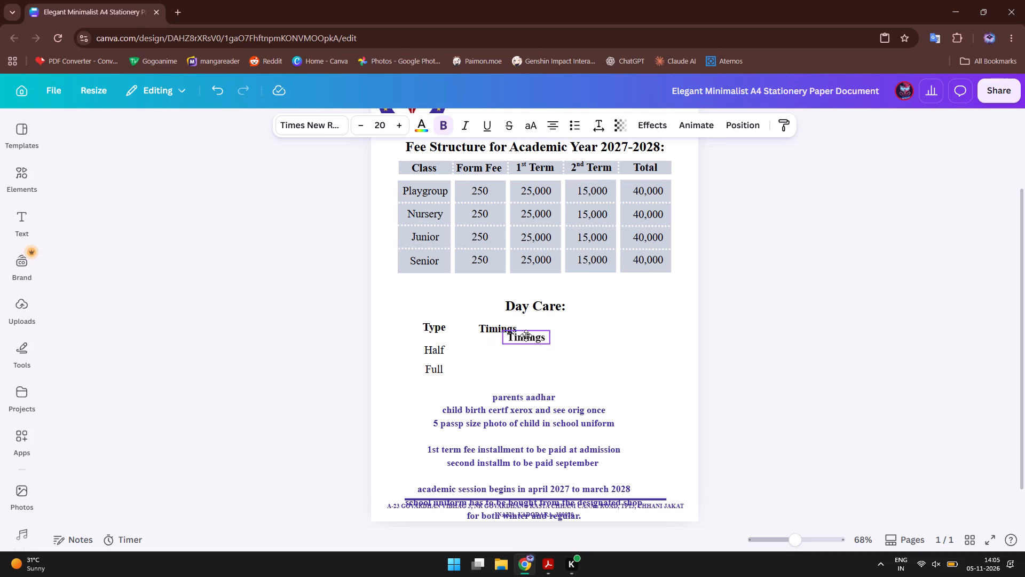
left_click_drag(526, 336, 563, 328)
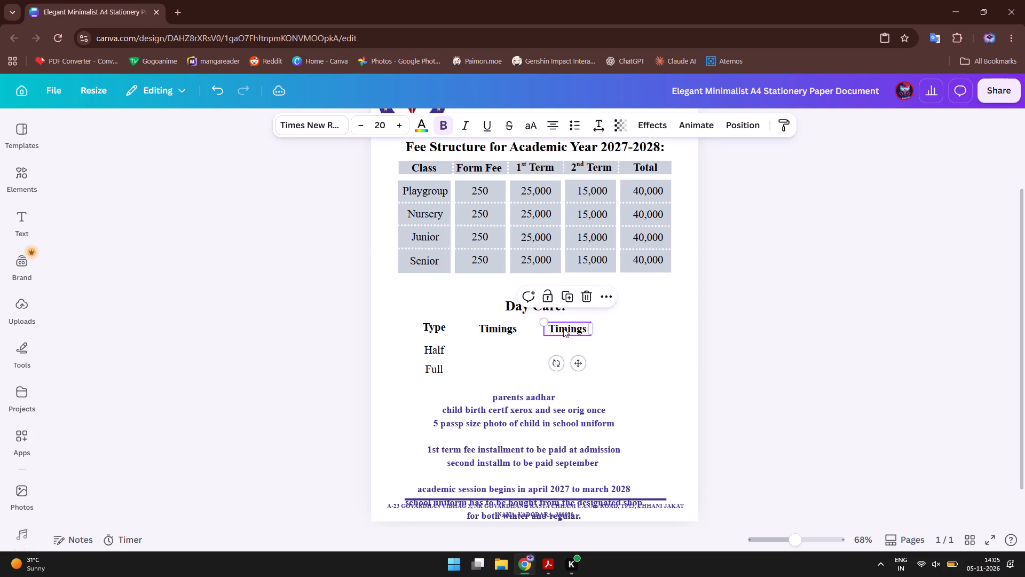
left_click(563, 328)
key("BackSpace")
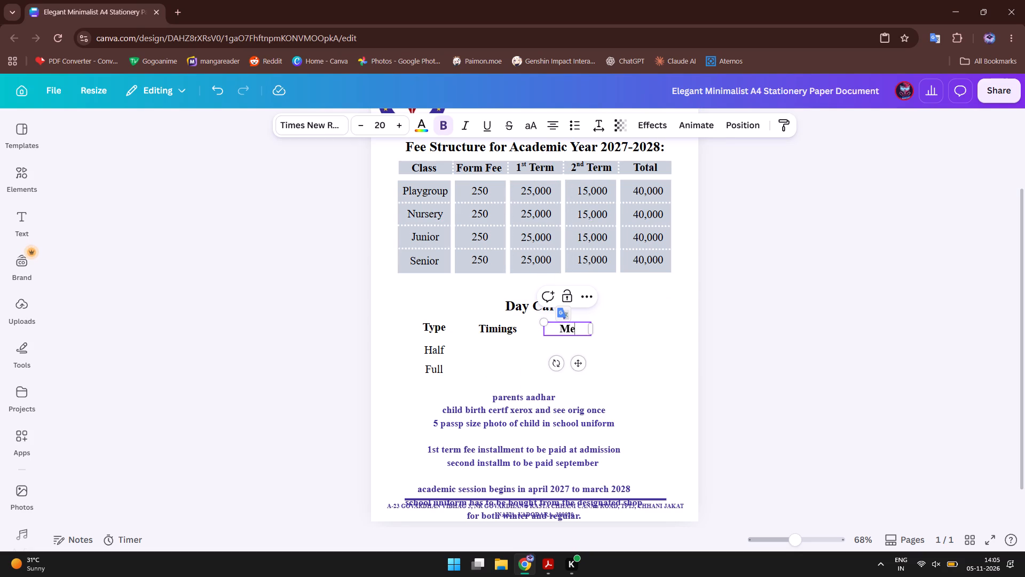
key("BackSpace")
key("BackSpace")
key("BackSpace")
type("ls")
left_click(622, 338)
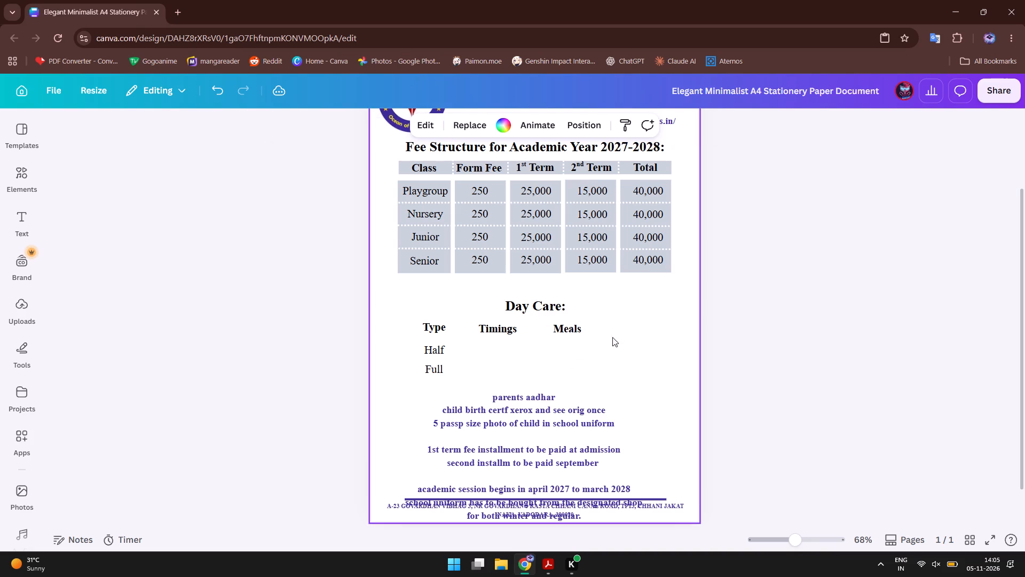
Duplicate the "Meals" header, place the copy to its right in the same row, and change its text to "Total".
right_click(579, 328)
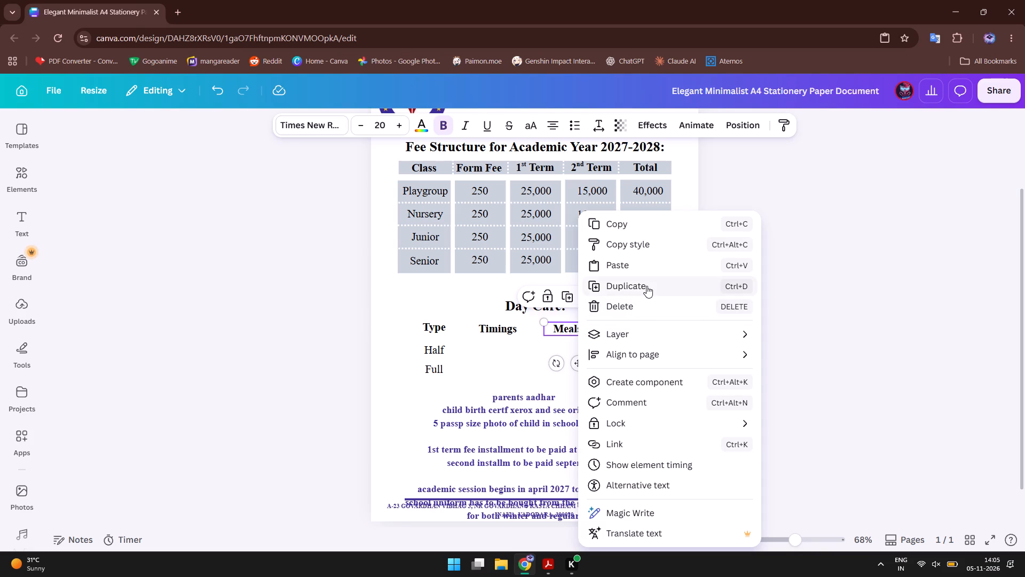
left_click(646, 286)
left_click(637, 326)
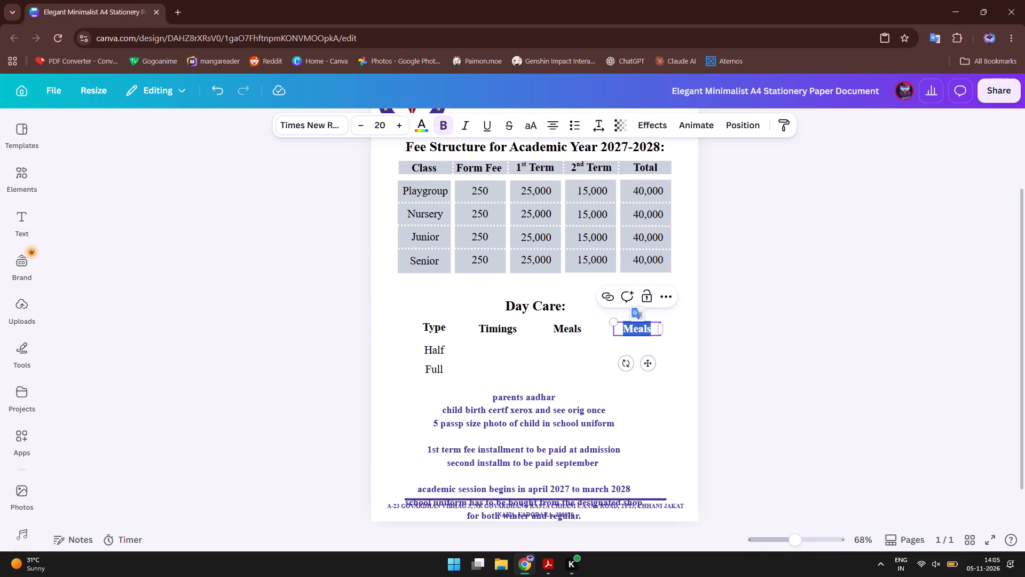
key("BackSpace")
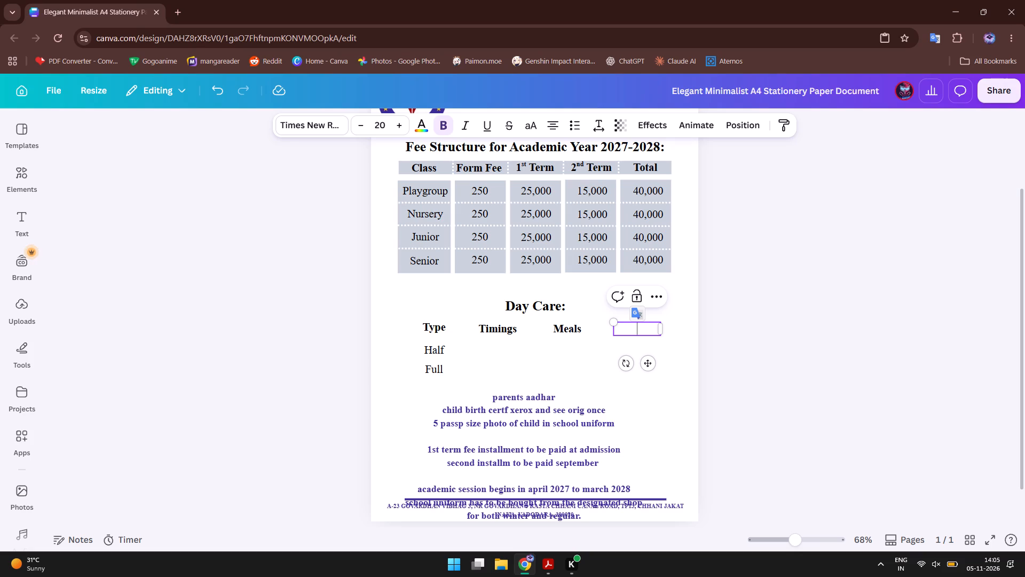
key("t")
key("BackSpace")
key("BackSpace")
key("BackSpace")
key("BackSpace")
key("BackSpace")
key("BackSpace")
key("c")
key("BackSpace")
key("t")
left_click(674, 370)
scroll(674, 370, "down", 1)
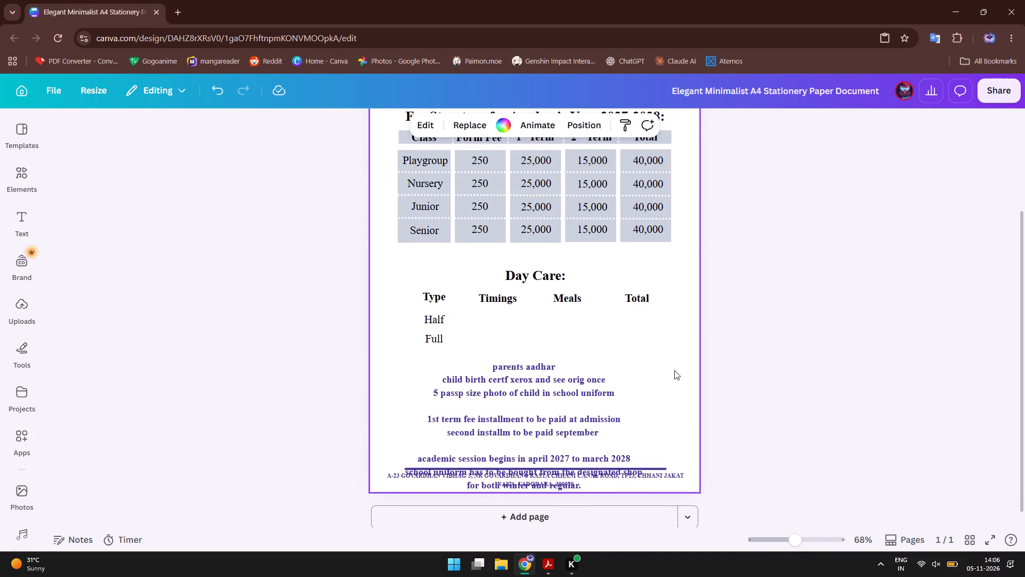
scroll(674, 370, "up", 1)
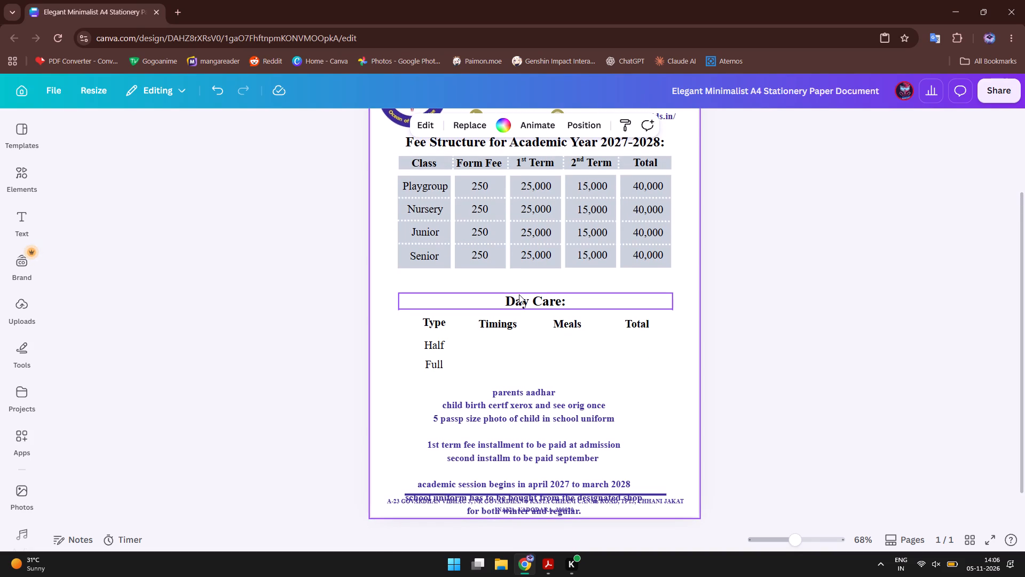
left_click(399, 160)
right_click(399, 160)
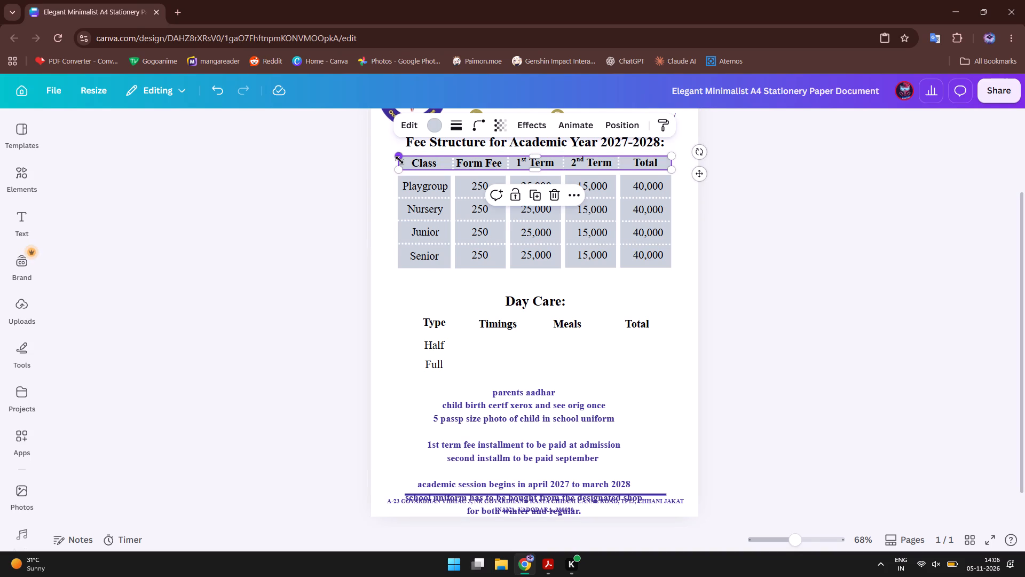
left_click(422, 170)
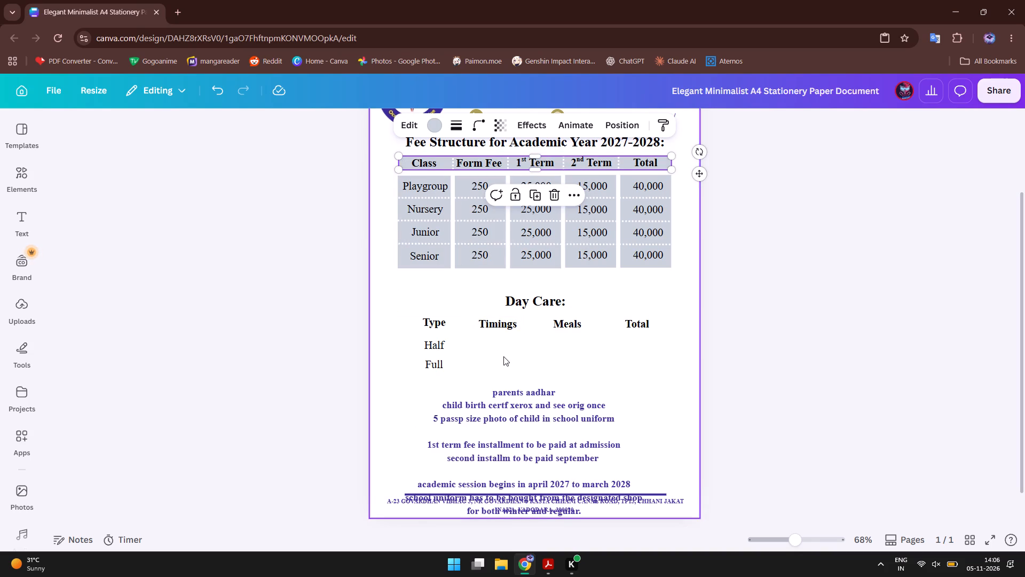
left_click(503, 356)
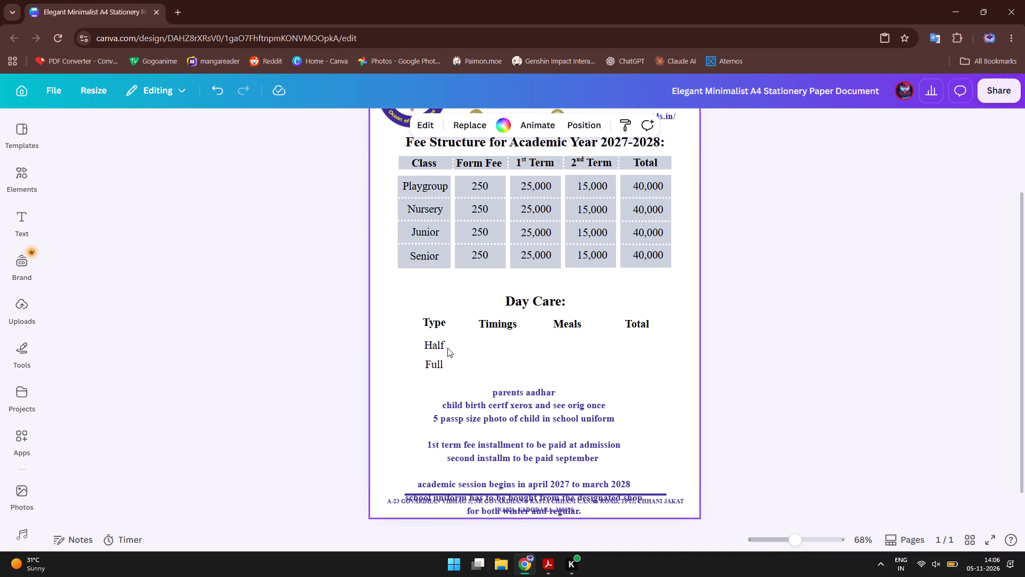
Duplicate the "Half" label and place the copy below the "Timings" header, level with the original.
right_click(432, 347)
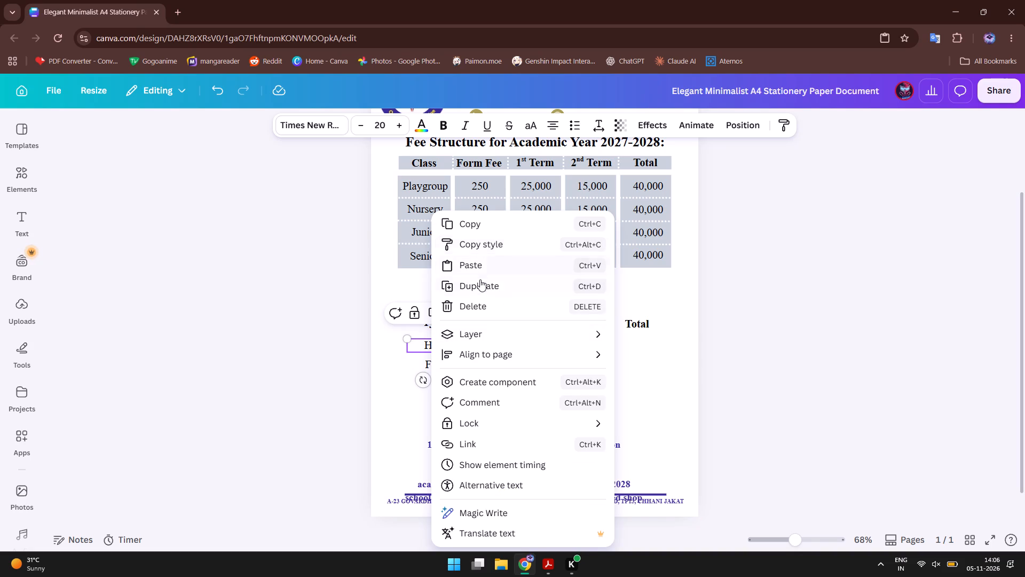
left_click(480, 280)
left_click_drag(441, 356, 497, 348)
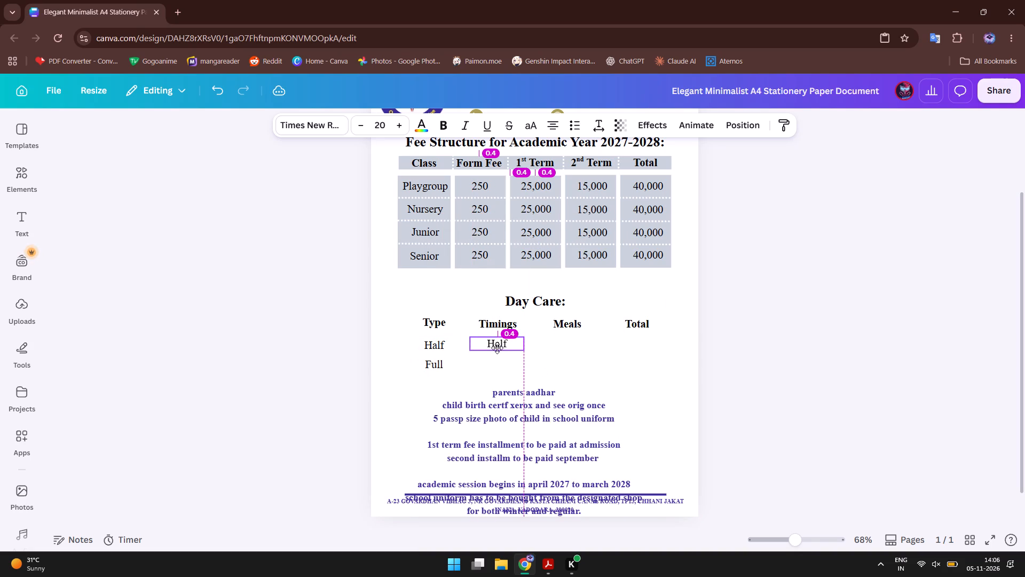
left_click_drag(497, 348, 496, 349)
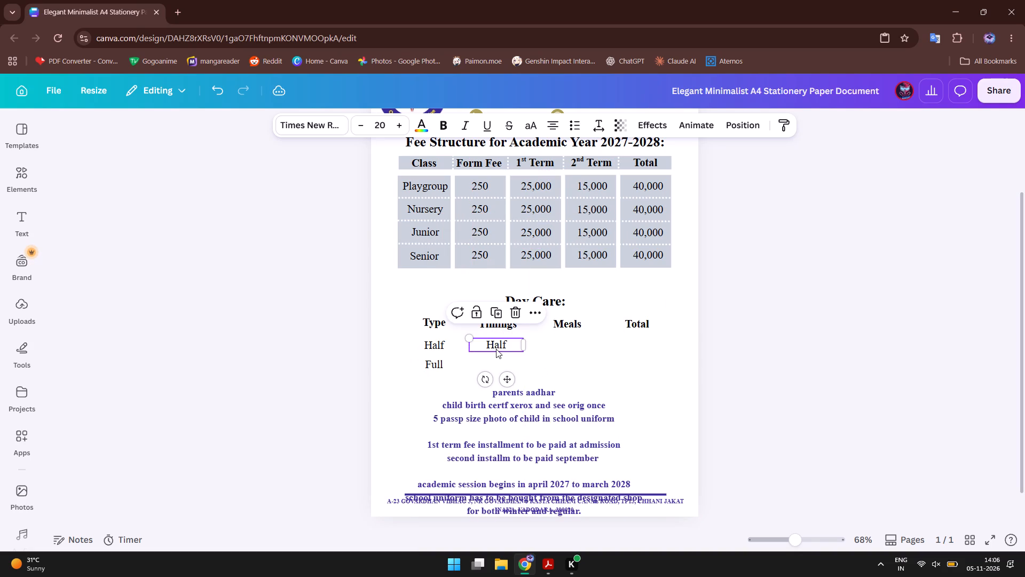
Replace the copied "Half" text below "Timings" with the half-day timing, entering "*:00" as its start.
left_click(495, 348)
key("BackSpace")
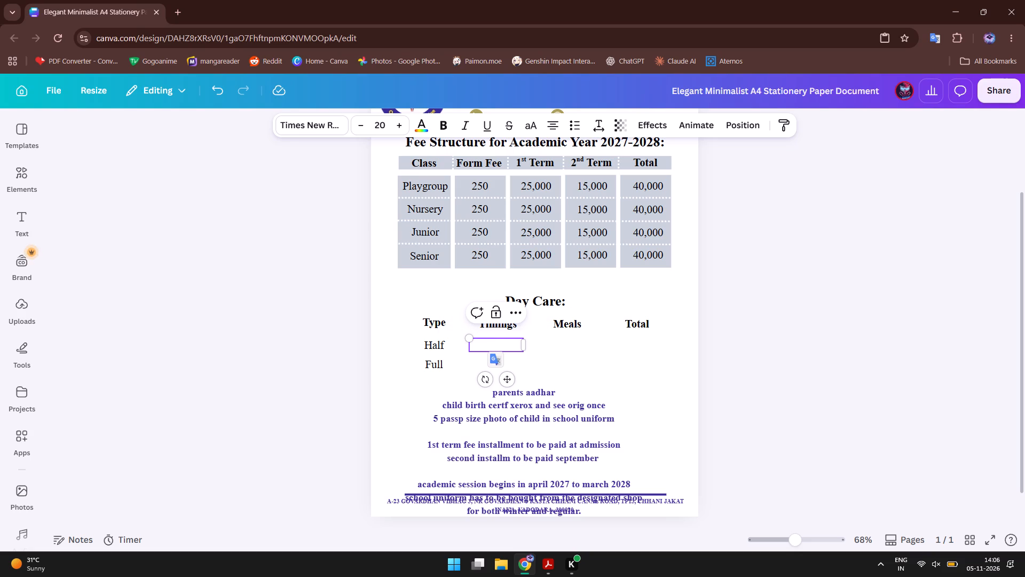
key("shift+asterisk")
type(":00")
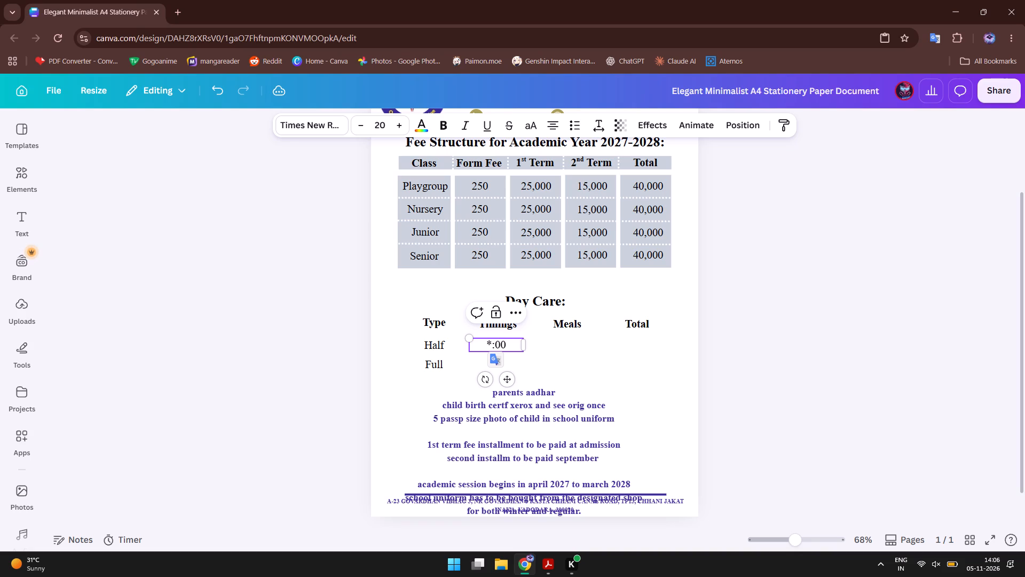
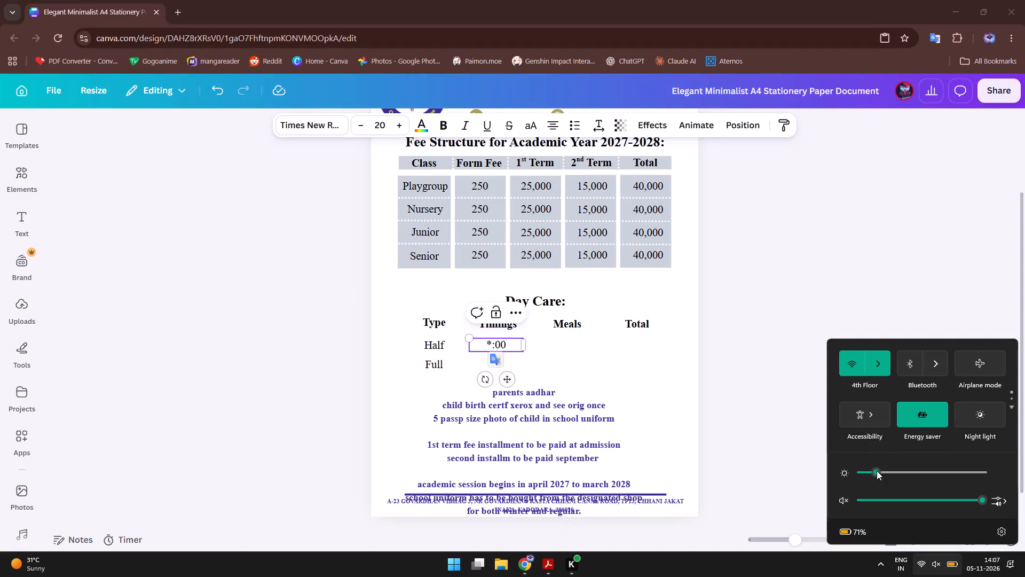
Lower the screen brightness slightly in the system quick settings and return to the design.
key("Left")
key("Left")
left_click(758, 354)
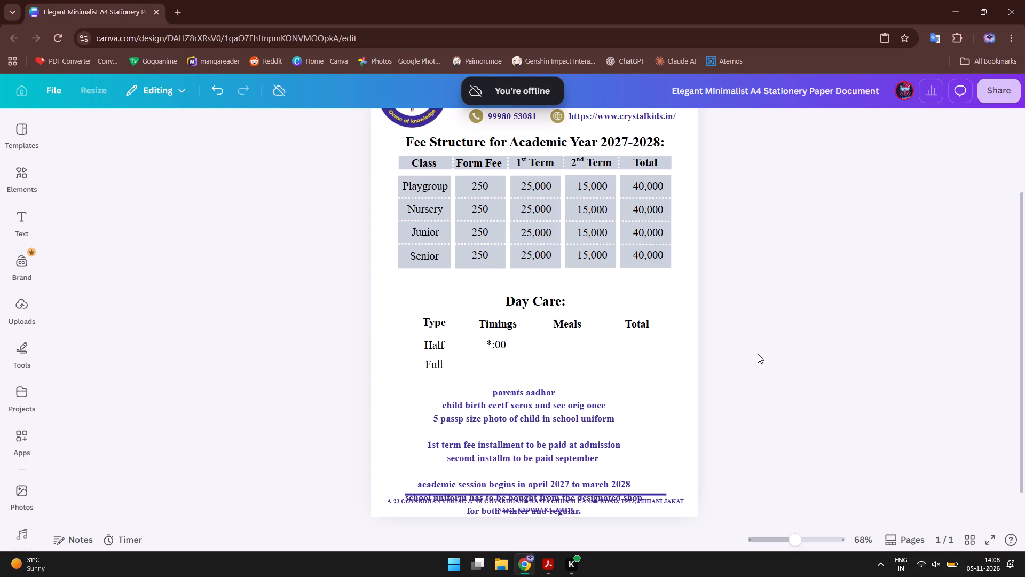
Reconnect the computer to the "4th Floor" Wi-Fi network.
left_click(927, 567)
left_click(874, 364)
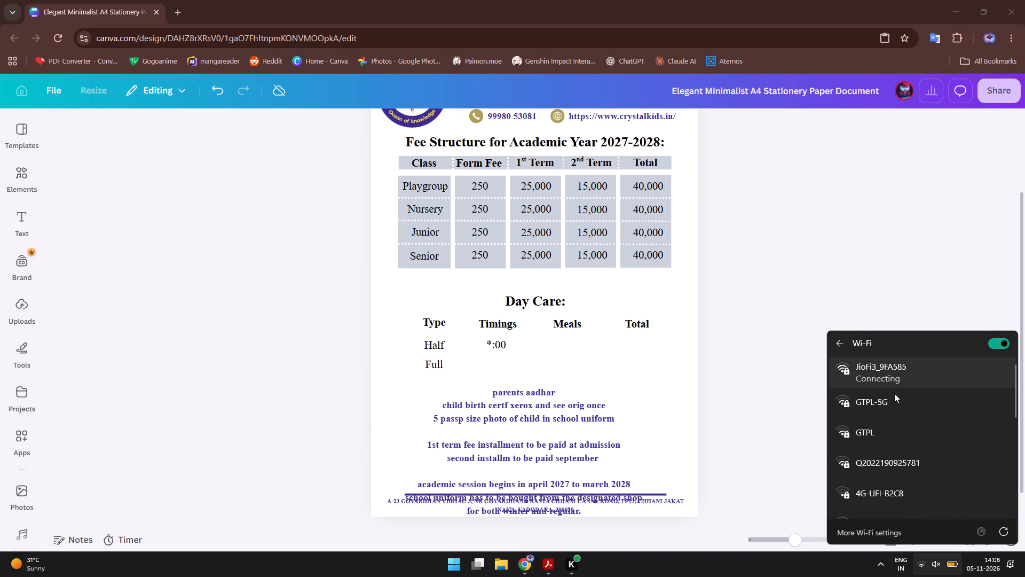
left_click(841, 345)
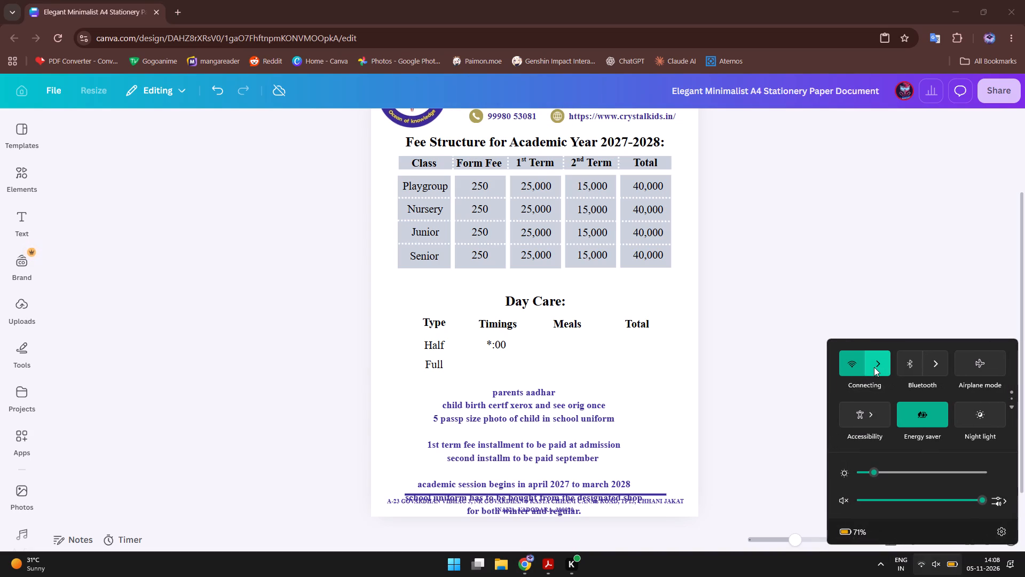
left_click(874, 367)
left_click(896, 399)
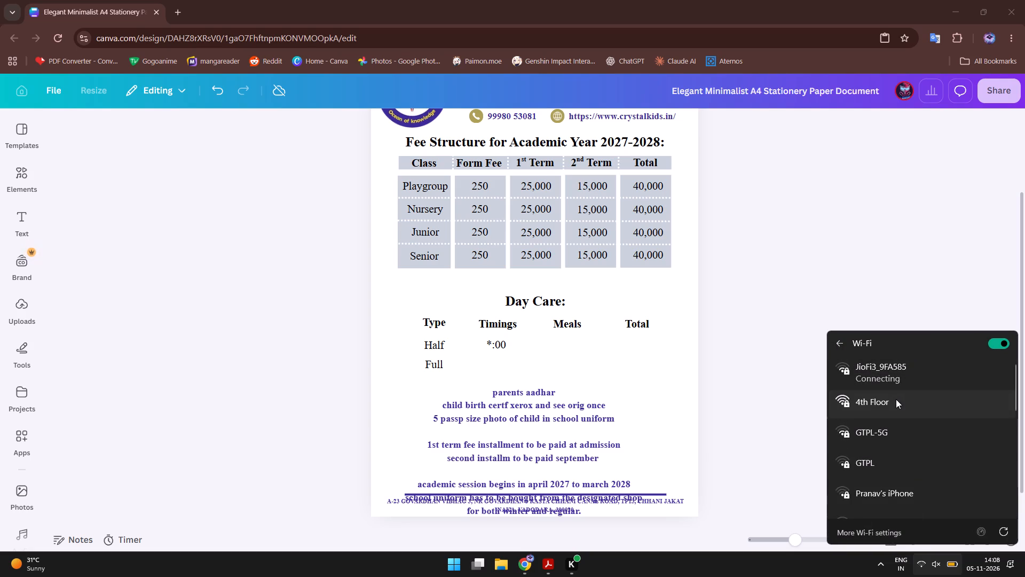
left_click(943, 450)
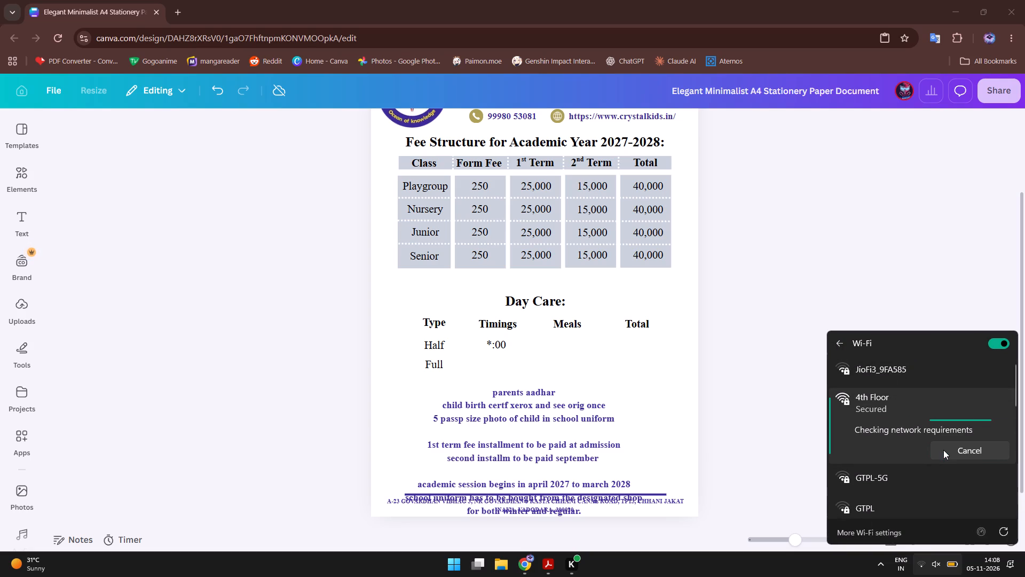
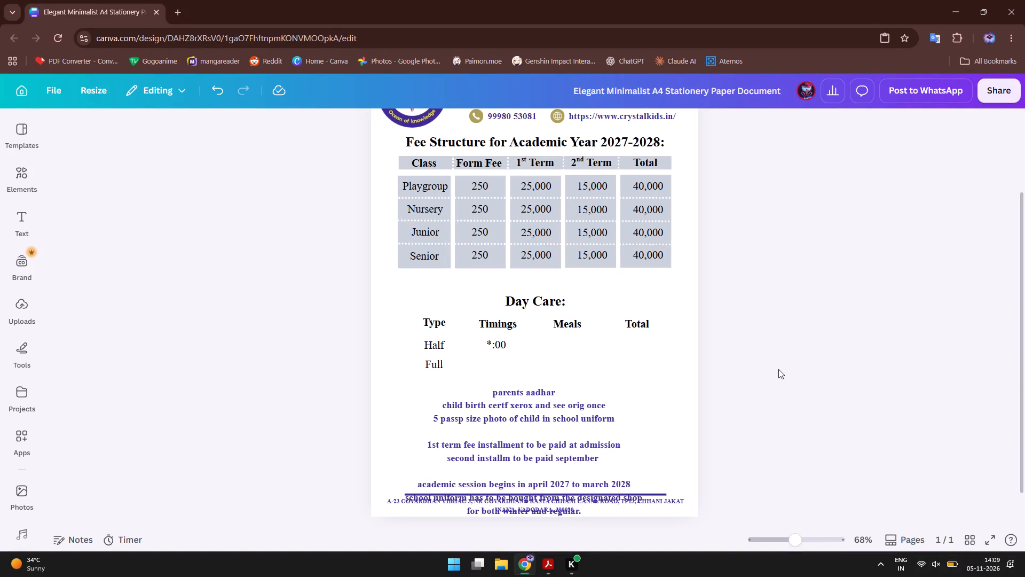
Adjust the display brightness in the Windows quick settings.
left_click(936, 569)
left_click(876, 472)
left_click(798, 436)
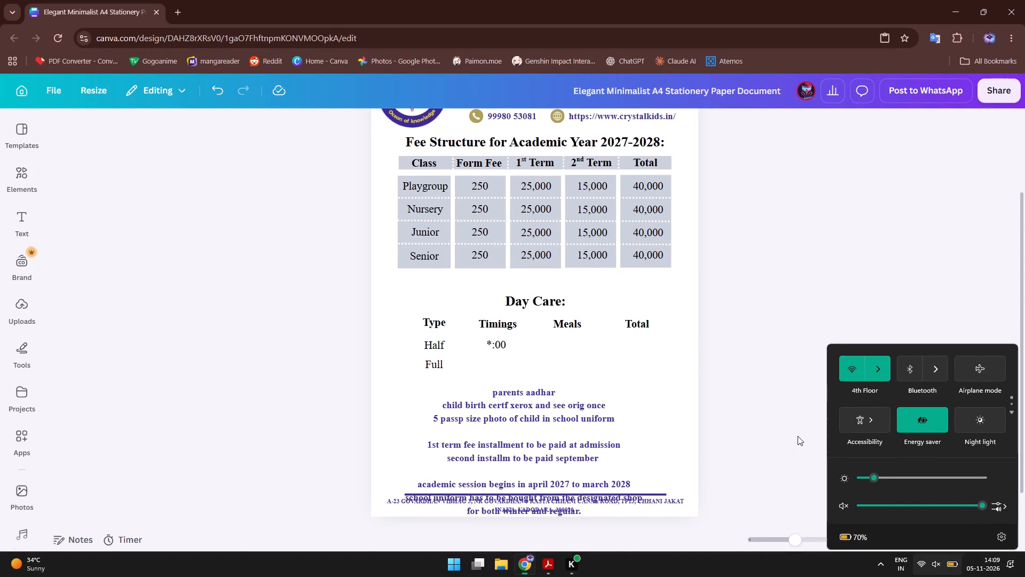
Clear the incorrect "*:00" text from the half-day timing box below the "Timings" header.
scroll(621, 321, "down", 1)
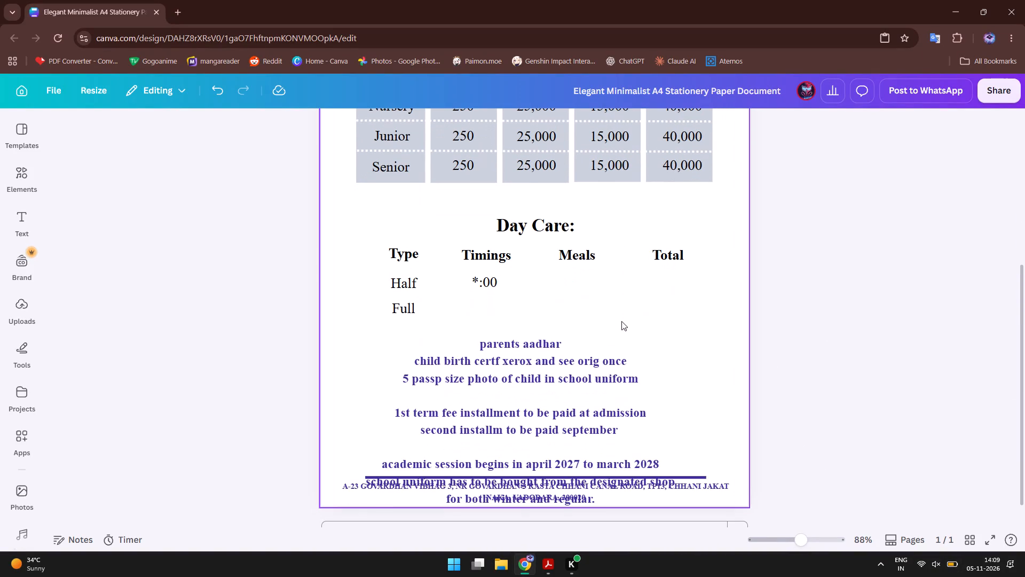
double_click(477, 280)
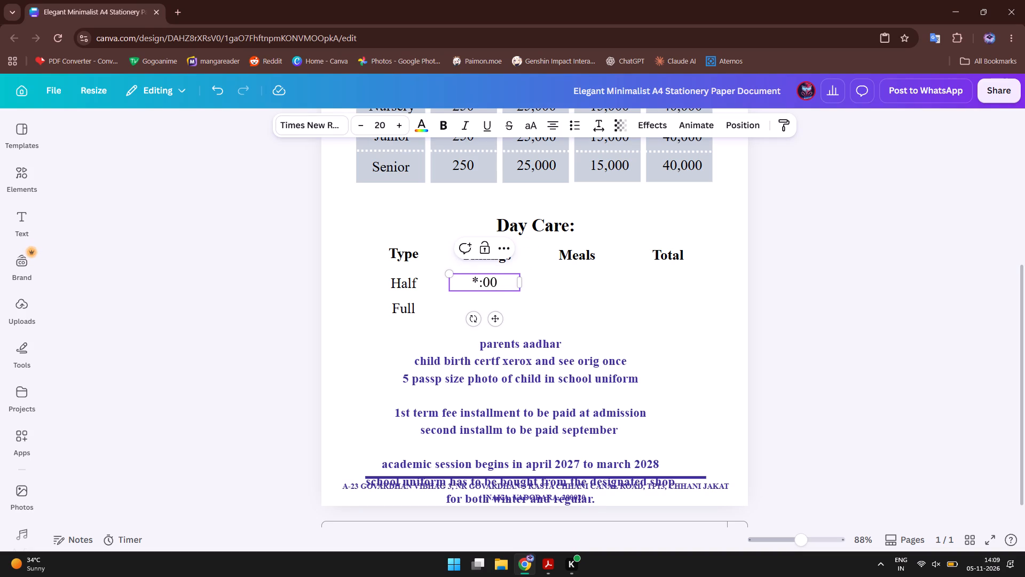
left_click(507, 281)
key("BackSpace")
key("BackSpace")
key("BackSpace")
key("BackSpace")
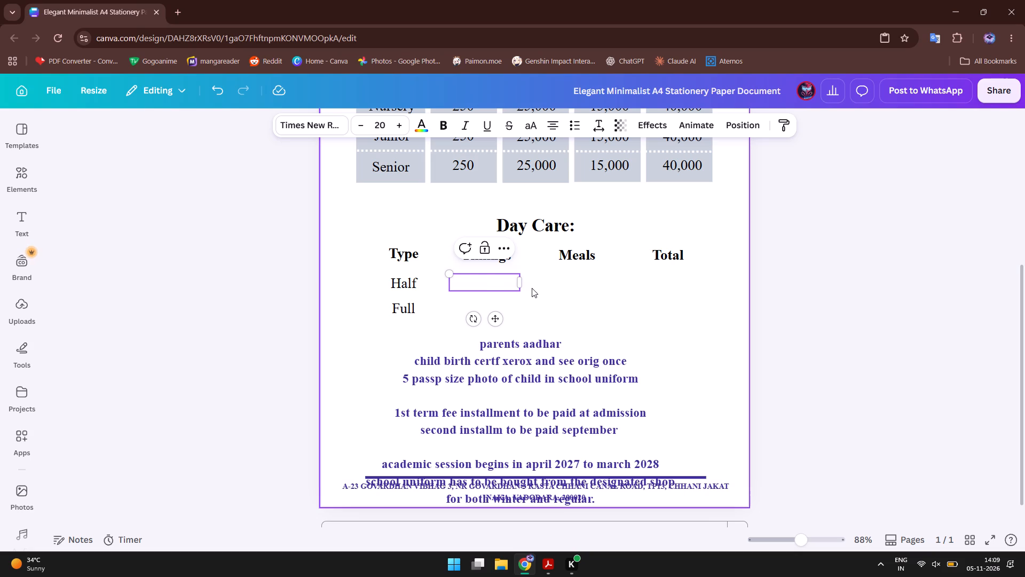
Enter "d" as placeholder text in the empty Half-row box below "Timings".
key("d")
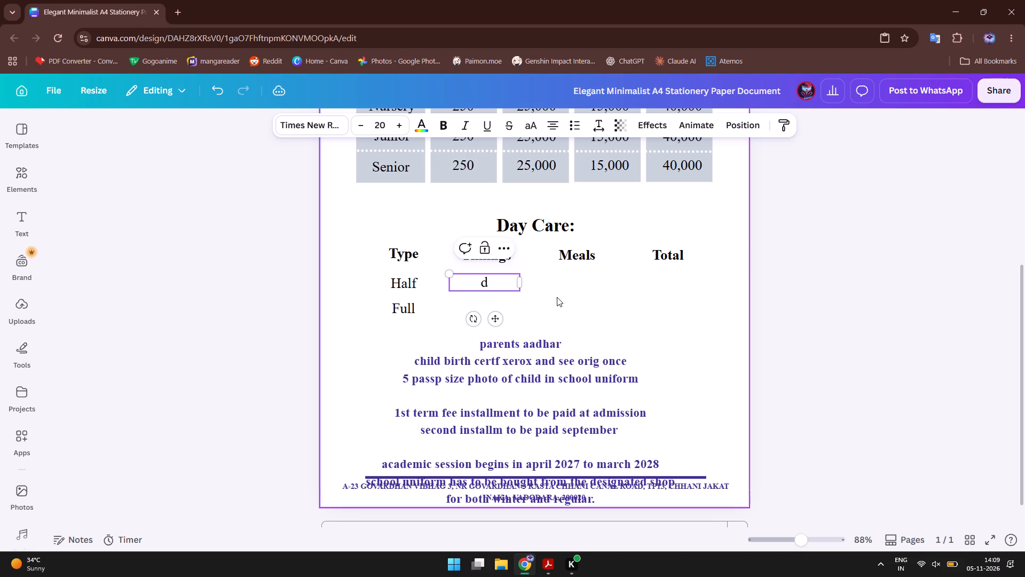
left_click(557, 297)
Duplicate the "d" placeholder and place the copy below the "Meals" header, level with the Half row.
right_click(491, 273)
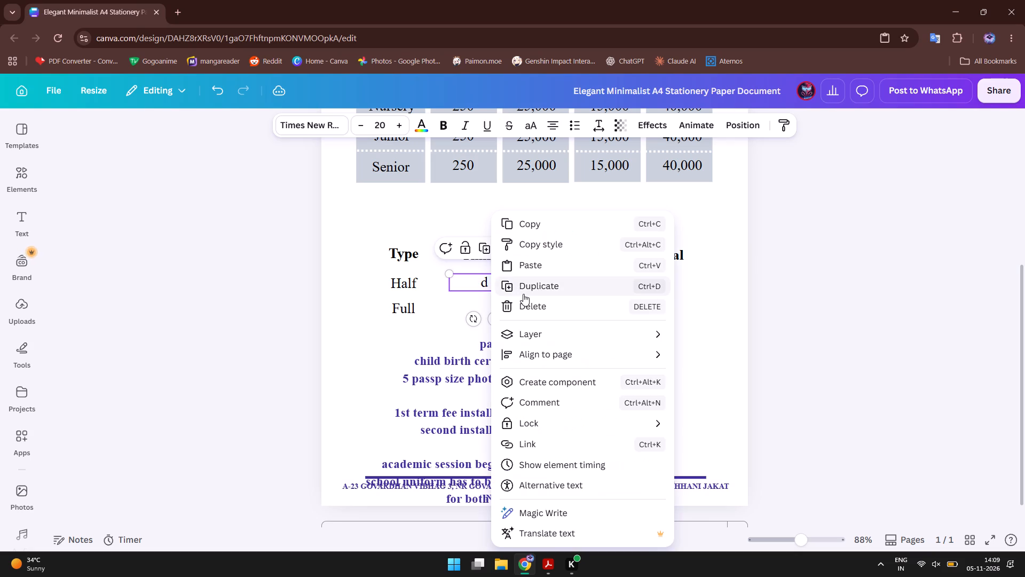
left_click(523, 294)
left_click(576, 282)
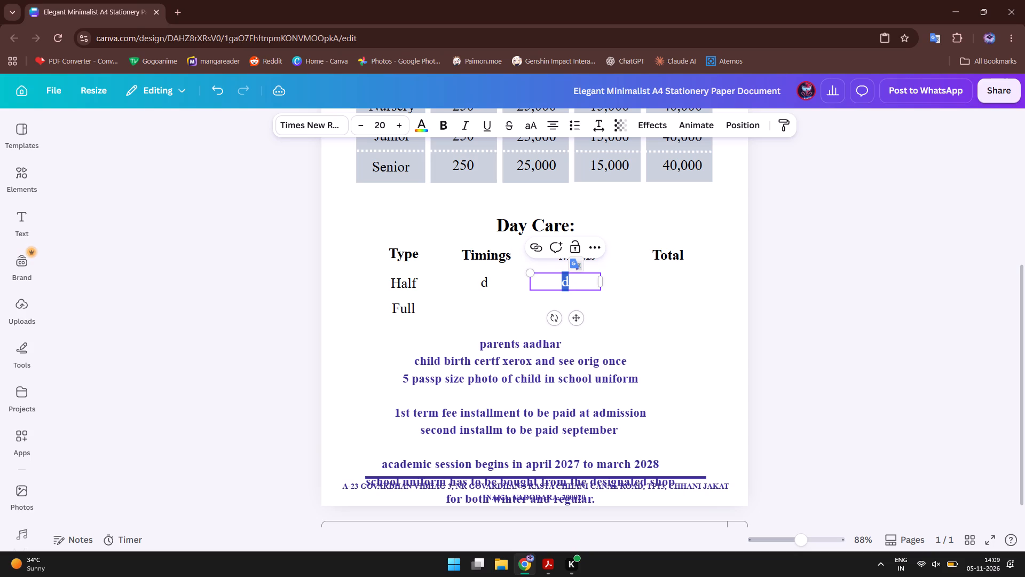
Replace the copied "d" below "Meals" with "Brunch, Lunch & Snacks".
key("BackSpace")
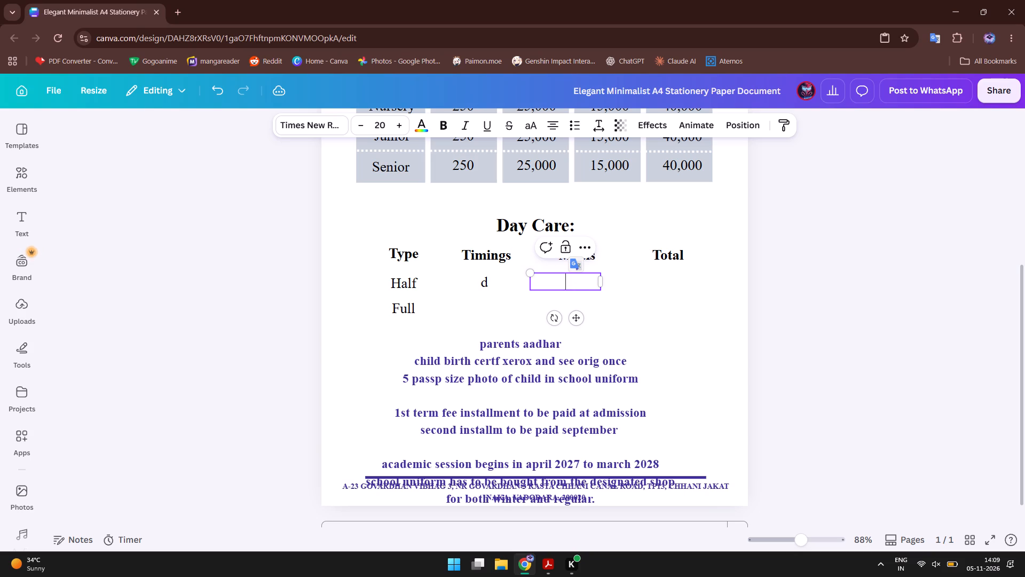
type("re")
key("a")
key("BackSpace")
key("BackSpace")
type("unch")
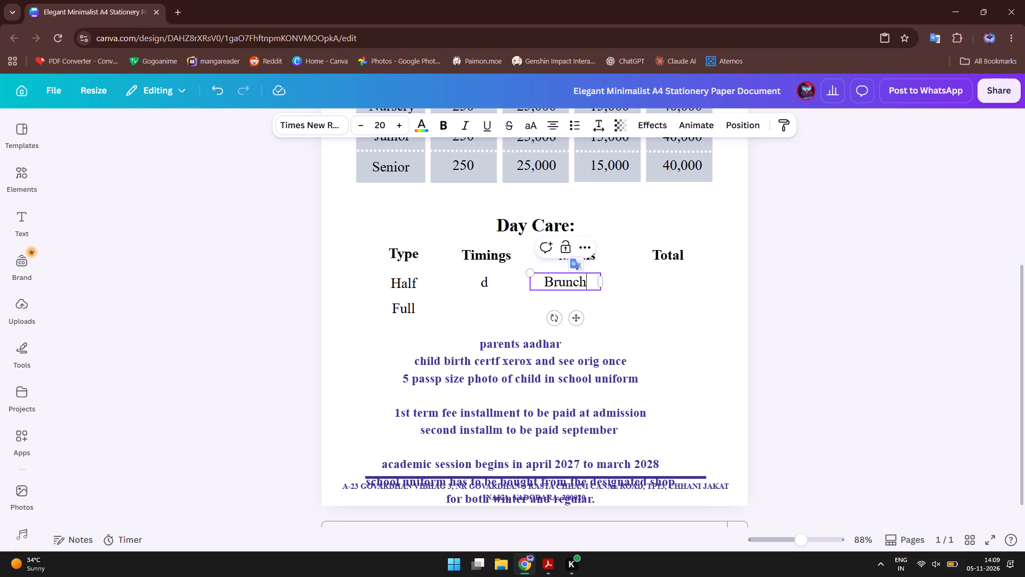
key("BackSpace")
key("BackSpace")
key("BackSpace")
key("BackSpace")
key("BackSpace")
key("BackSpace")
key("BackSpace")
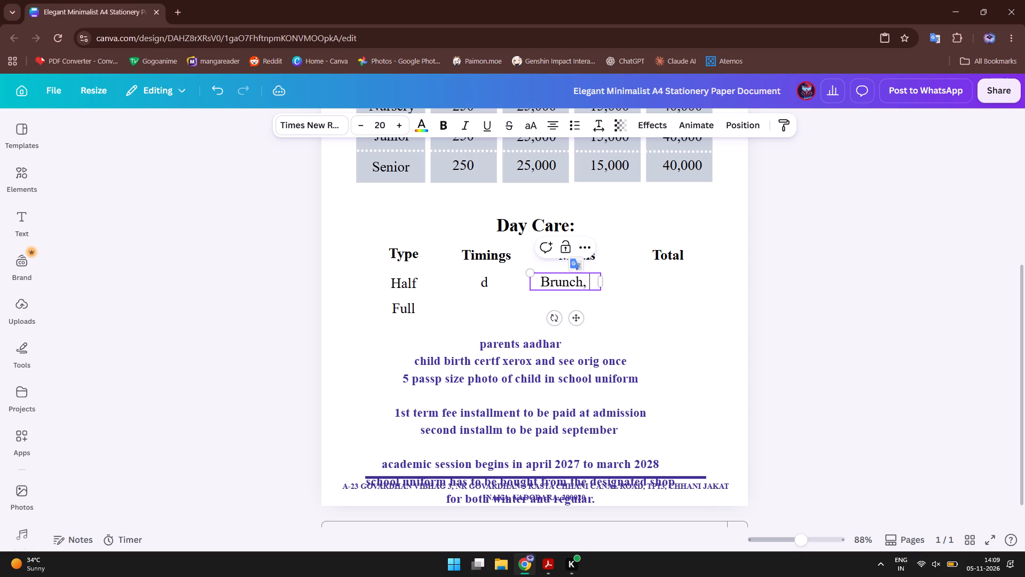
key("space")
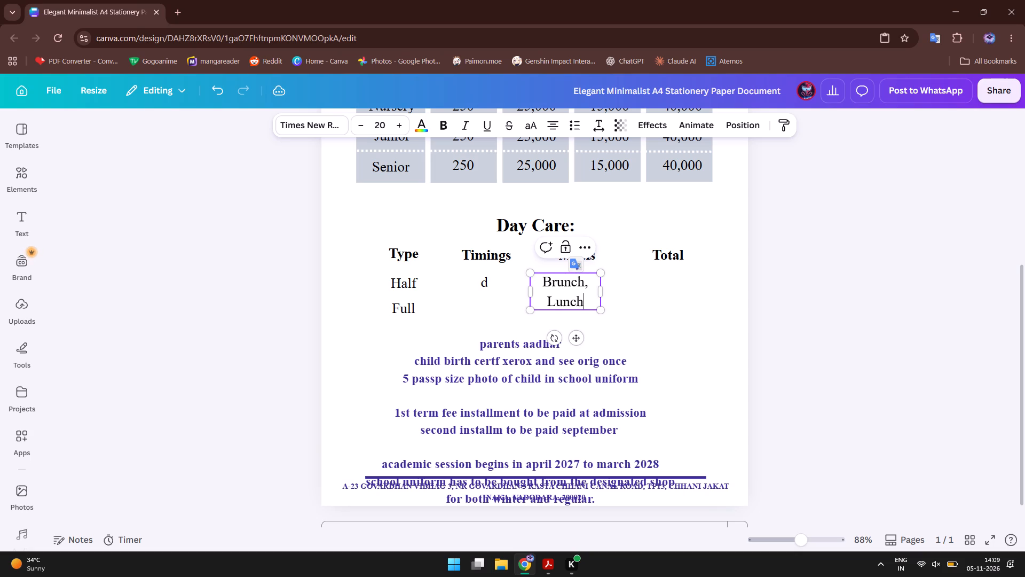
type("&")
key("space")
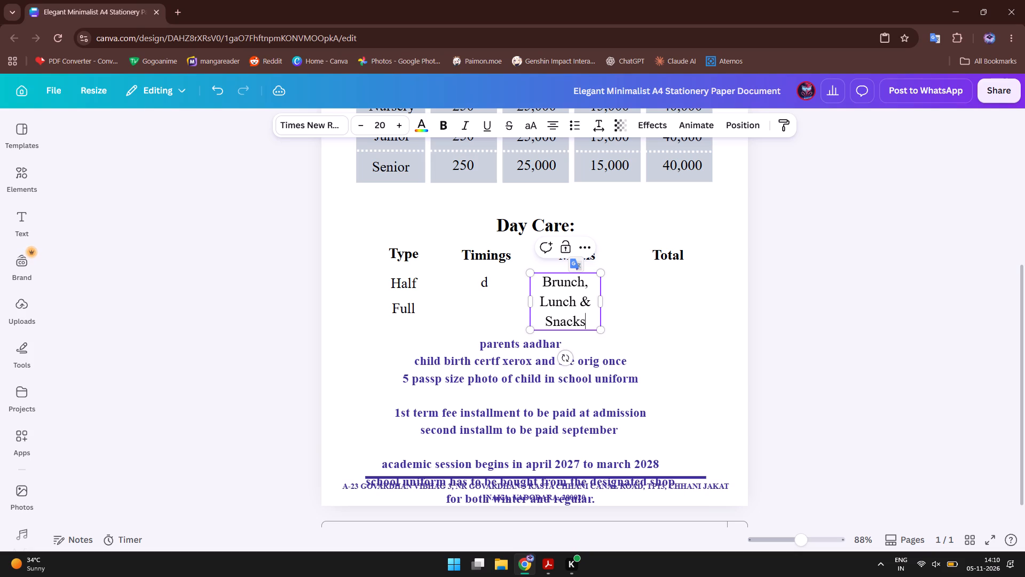
Widen the "Brunch, Lunch & Snacks" box so the text wraps onto two lines, and move it down to the Full row.
left_click_drag(606, 300, 625, 306)
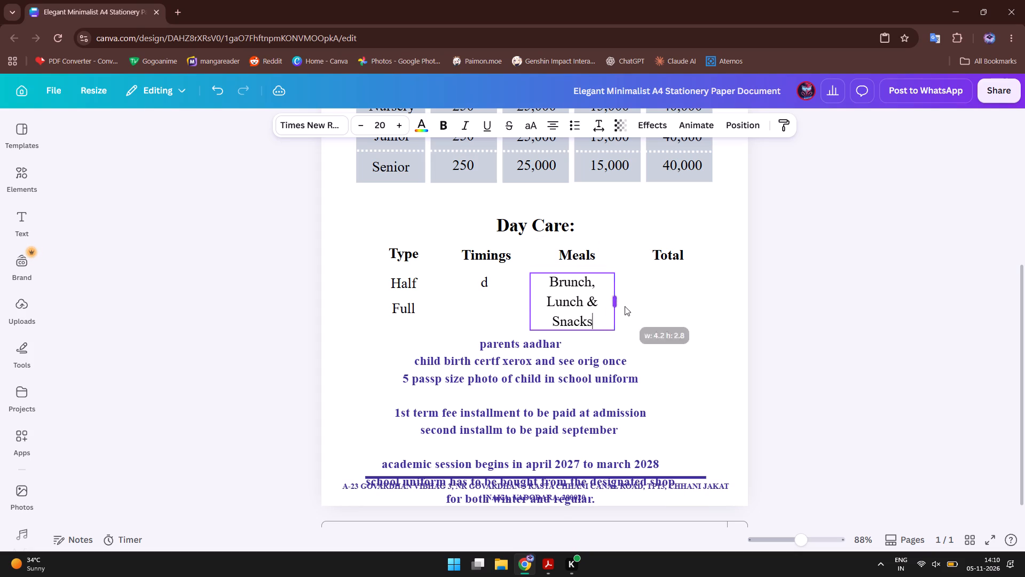
left_click_drag(625, 306, 634, 305)
left_click(661, 306)
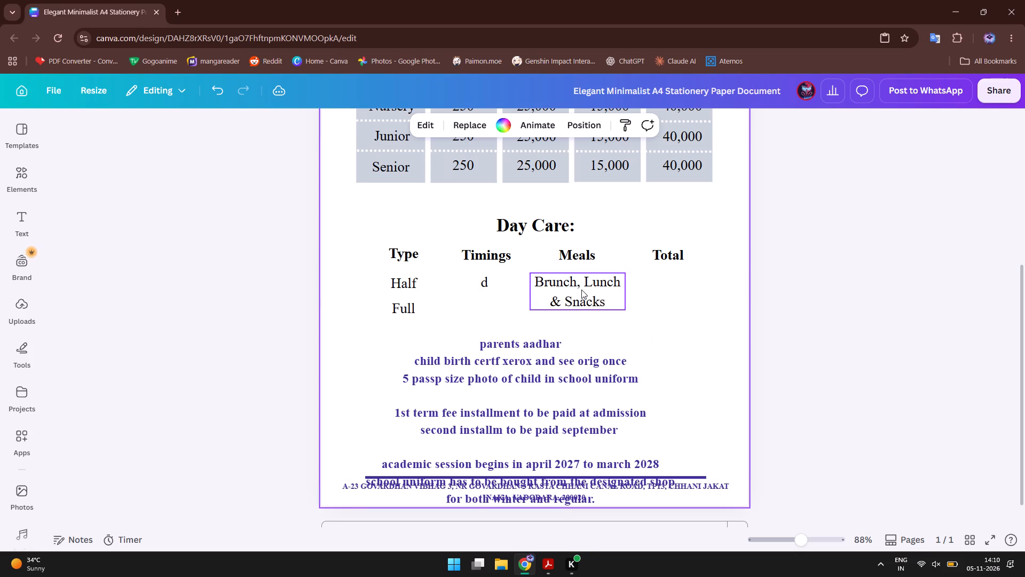
left_click_drag(581, 290, 587, 316)
Duplicate the "Brunch, Lunch & Snacks" text and place the copy above the original, directly below "Meals" in the Half row.
right_click(588, 316)
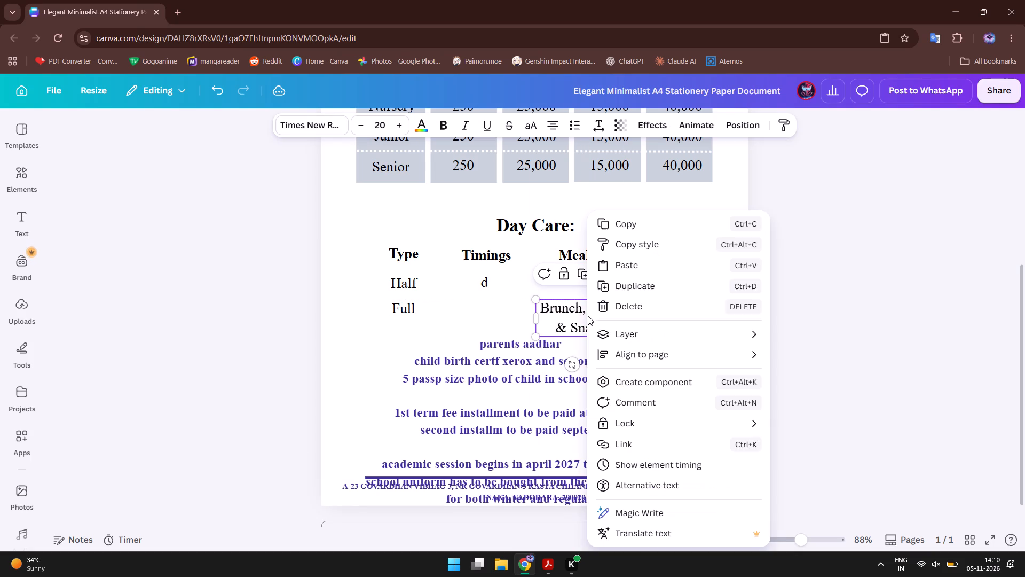
left_click(608, 286)
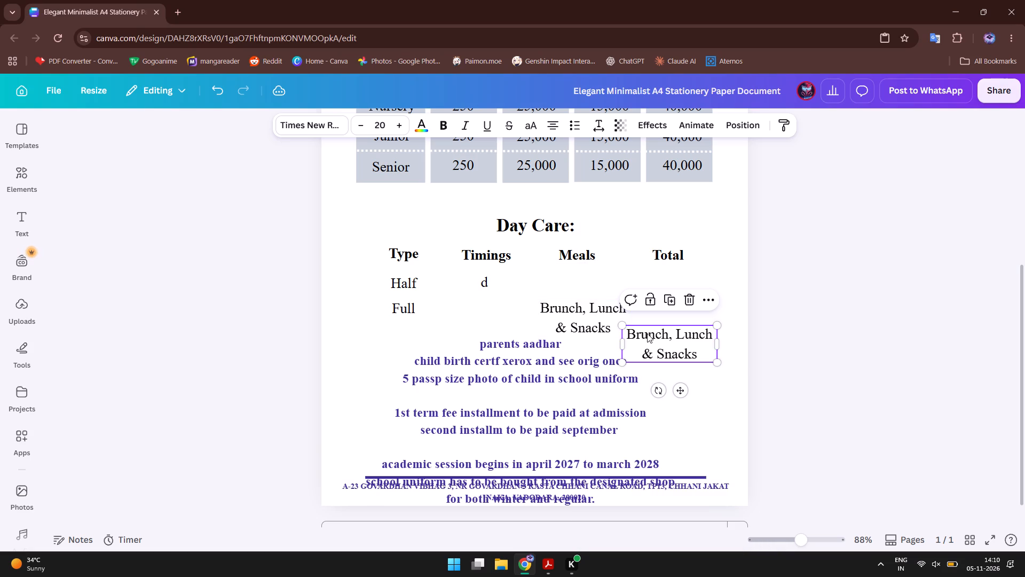
left_click_drag(647, 333, 558, 271)
Replace the copied meals text in the Half row with "Lunch, Brunch or Snacks".
left_click(558, 271)
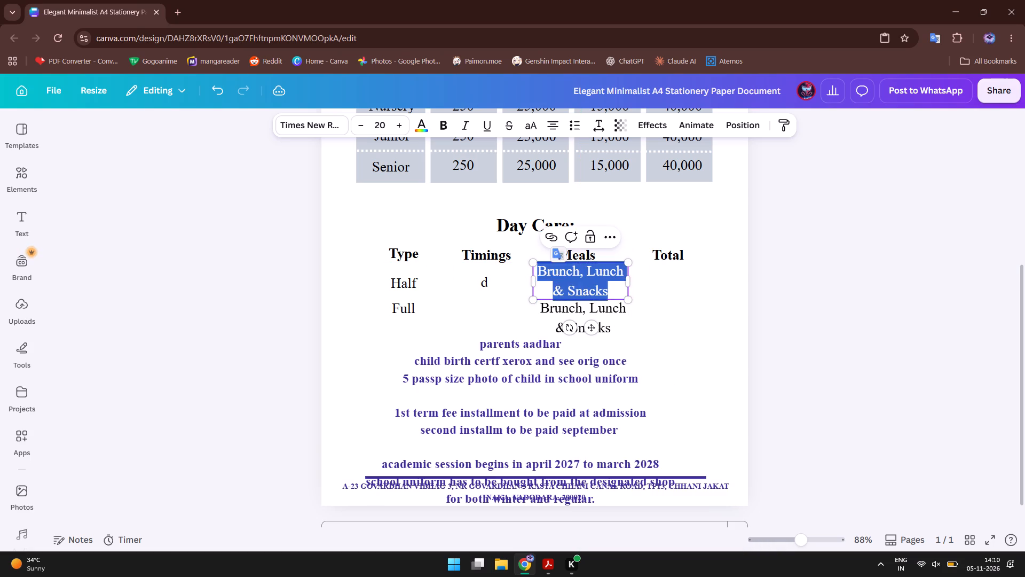
key("BackSpace")
key("BackSpace")
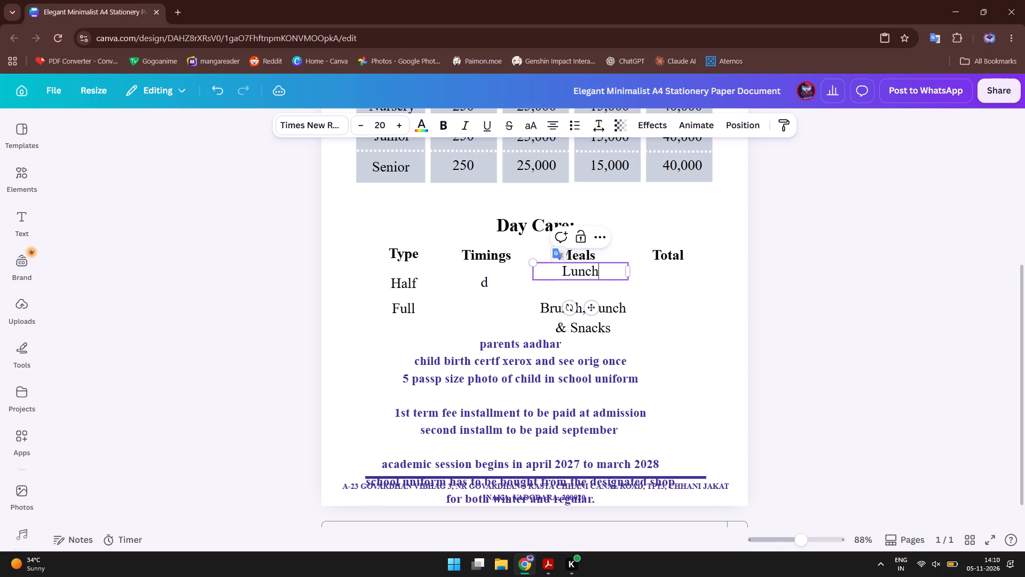
type("runch or")
key("space")
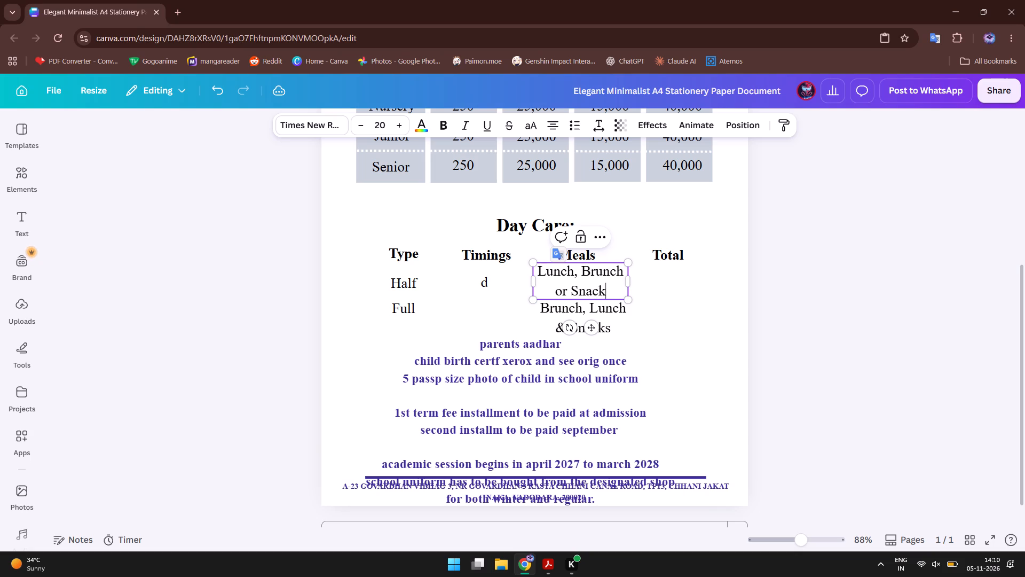
left_click(665, 310)
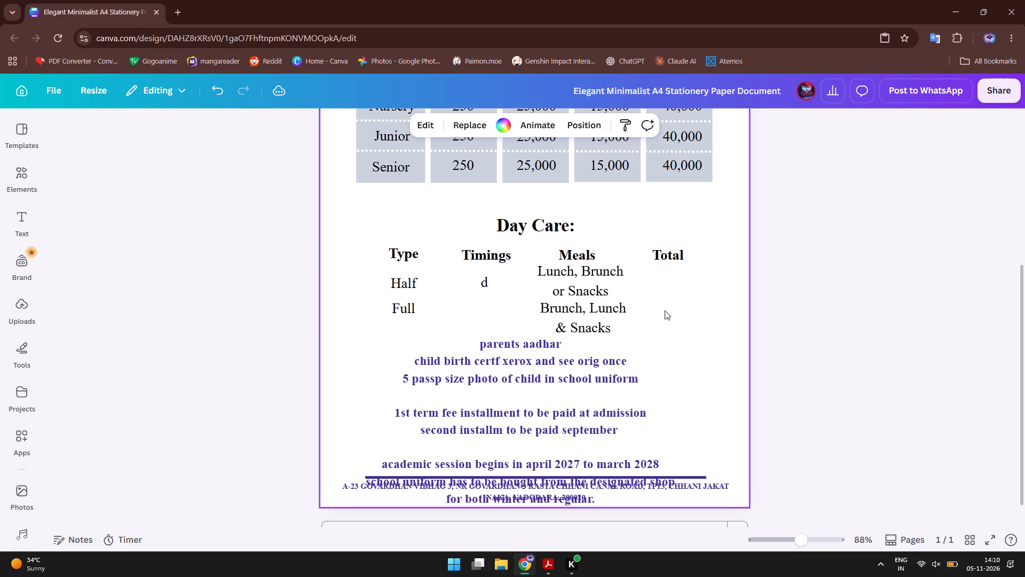
Shrink the purple admission notes block to about 11.3 font size and move it down near the page footer.
left_click_drag(546, 399, 538, 392)
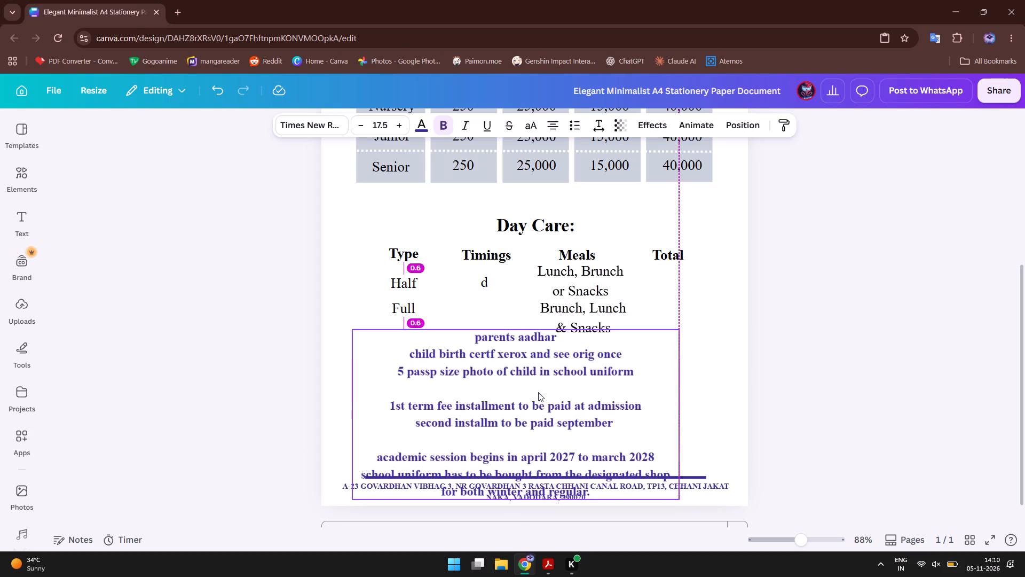
left_click_drag(681, 501, 577, 449)
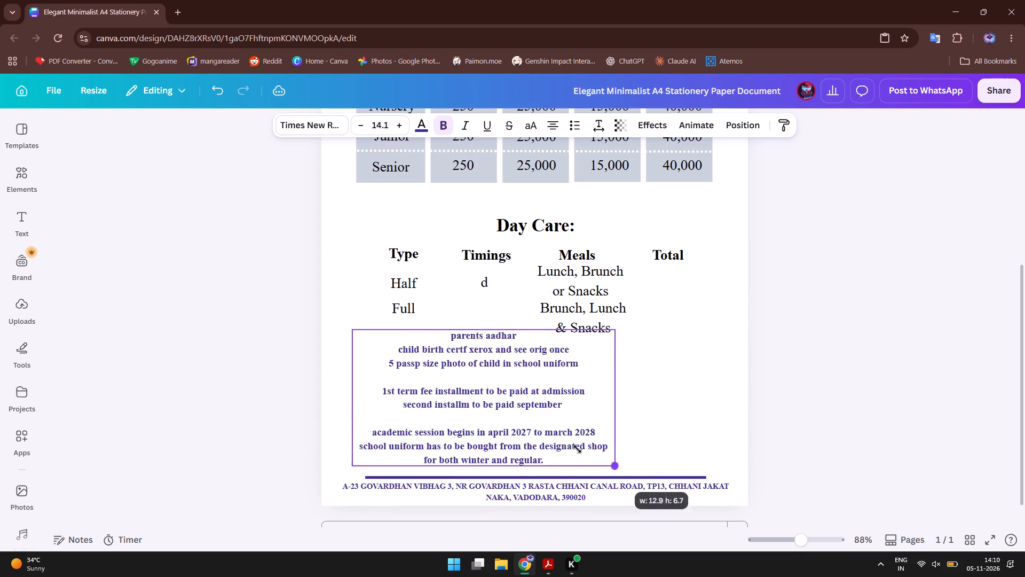
left_click_drag(577, 449, 567, 438)
left_click_drag(455, 397, 446, 466)
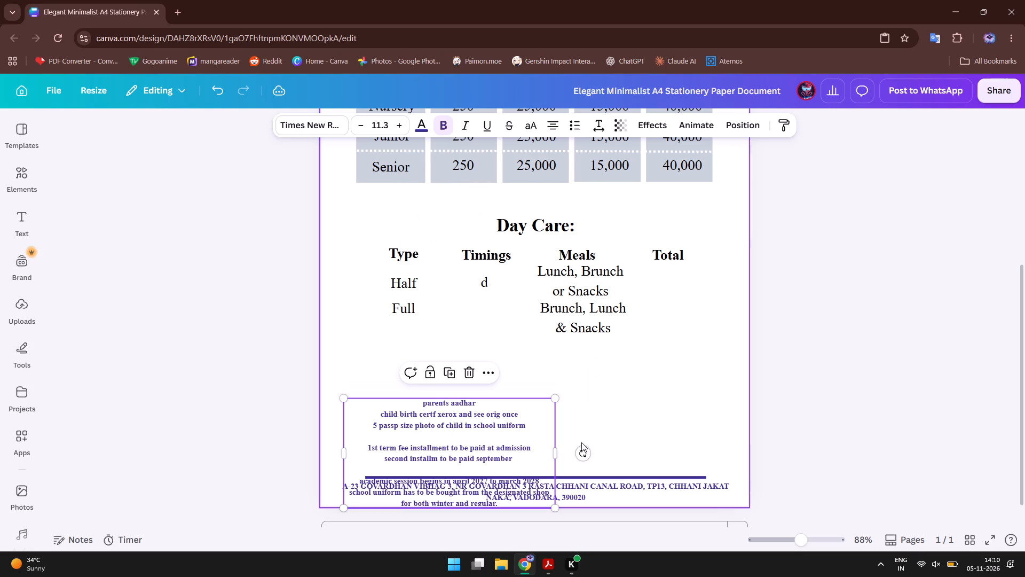
left_click(581, 442)
left_click(651, 409)
Move "Brunch, Lunch & Snacks" down to leave a gap below the Half row's meals text.
scroll(651, 409, "up", 1)
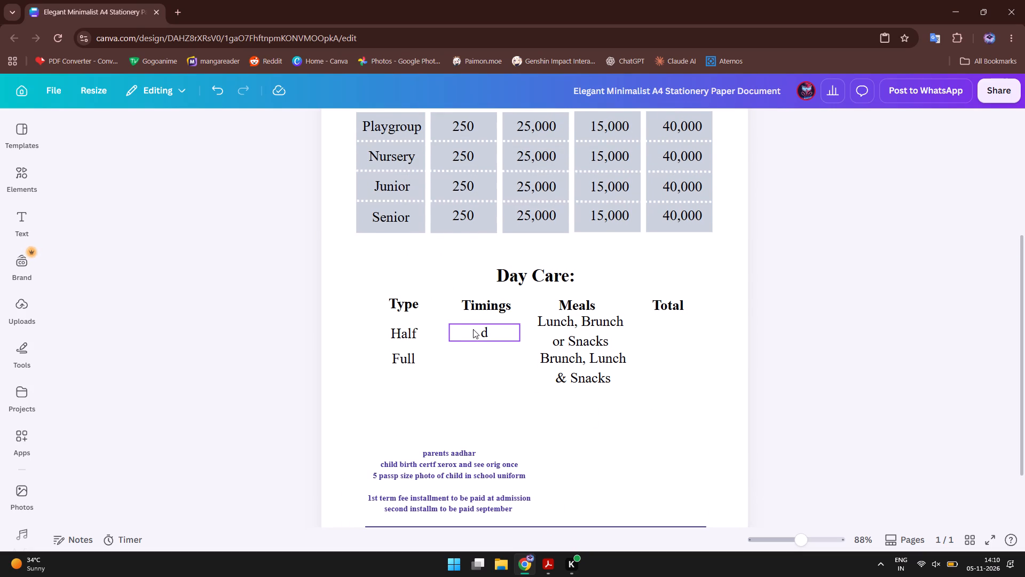
left_click_drag(570, 358, 570, 377)
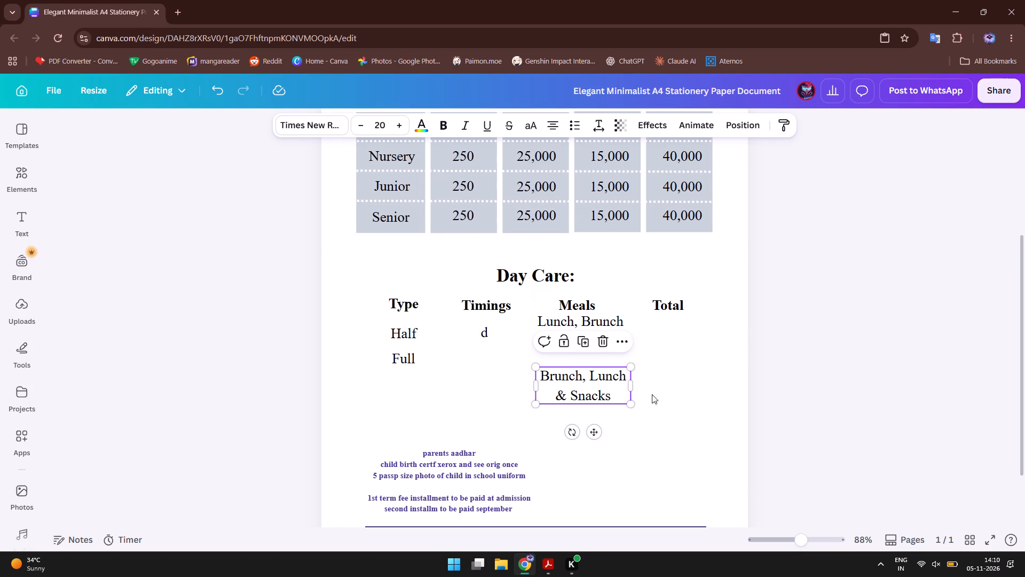
left_click(665, 395)
left_click_drag(665, 395, 659, 377)
left_click(659, 377)
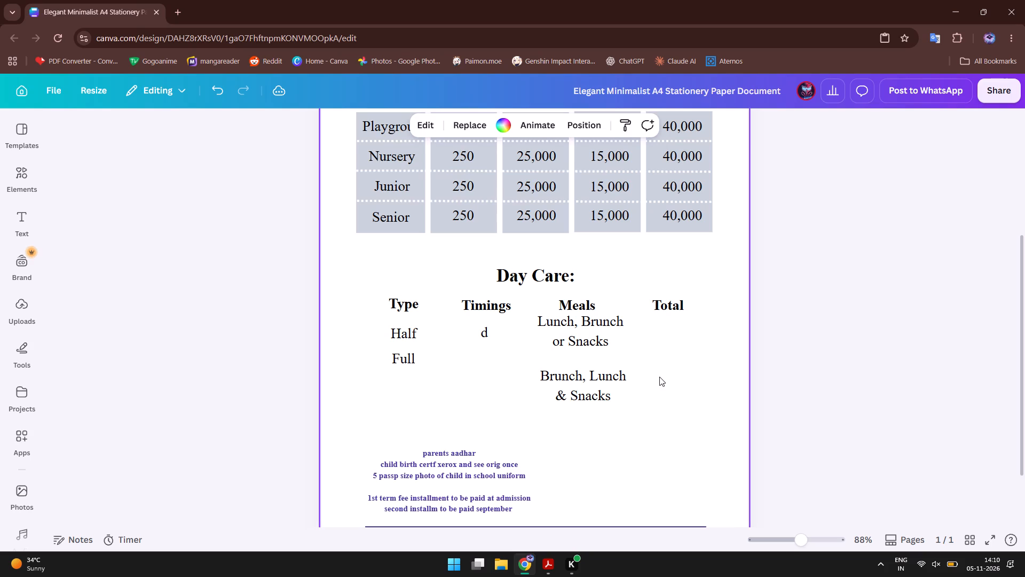
Nudge "Lunch, Brunch or Snacks" slightly down, away from the "Meals" header.
scroll(650, 365, "up", 2)
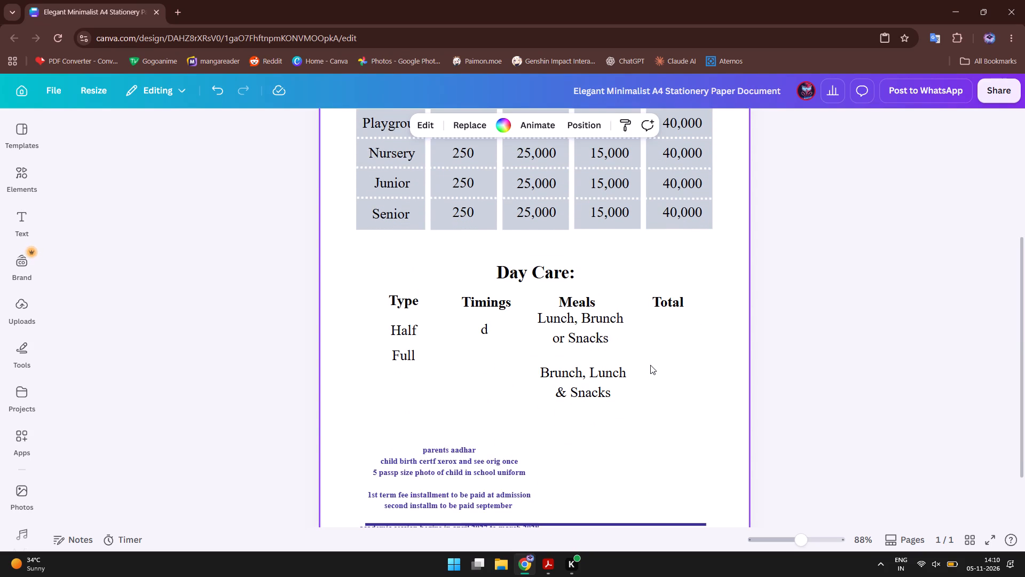
left_click_drag(597, 332, 598, 340)
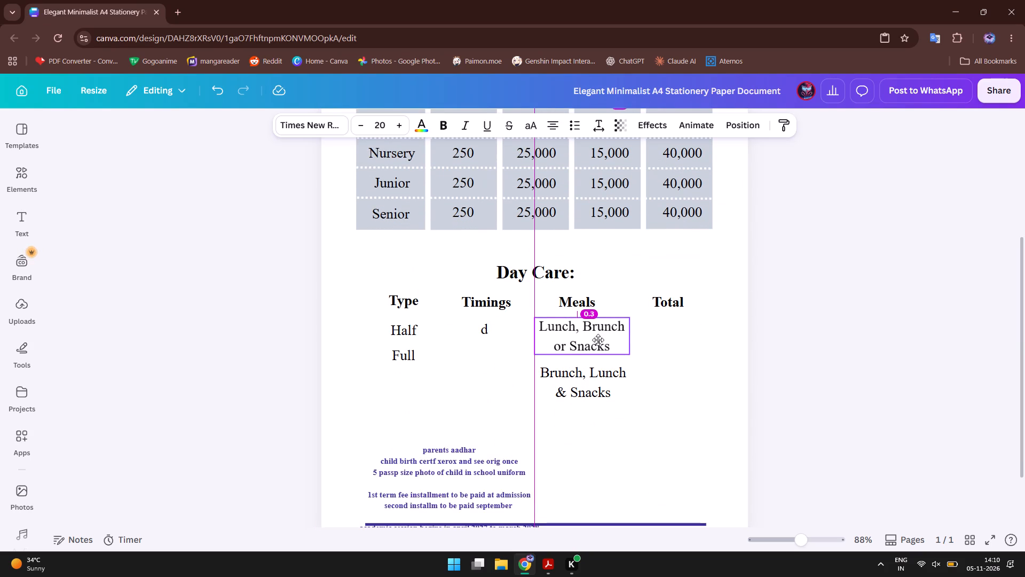
left_click_drag(598, 340, 597, 339)
Align "Brunch, Lunch & Snacks" centrally beneath "Lunch, Brunch or Snacks" with a 0.6 gap between them.
left_click(617, 371)
left_click(606, 369)
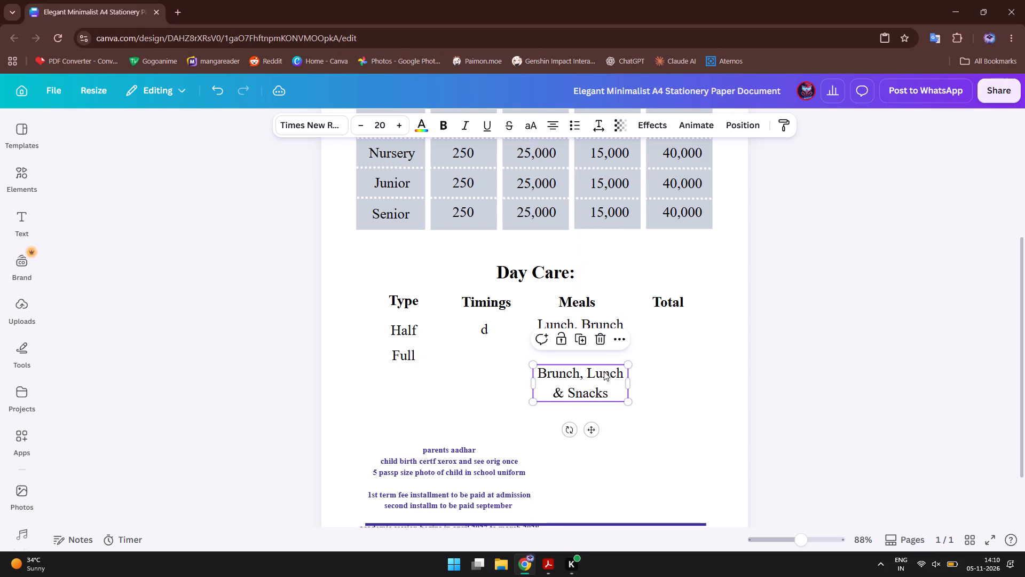
left_click(677, 386)
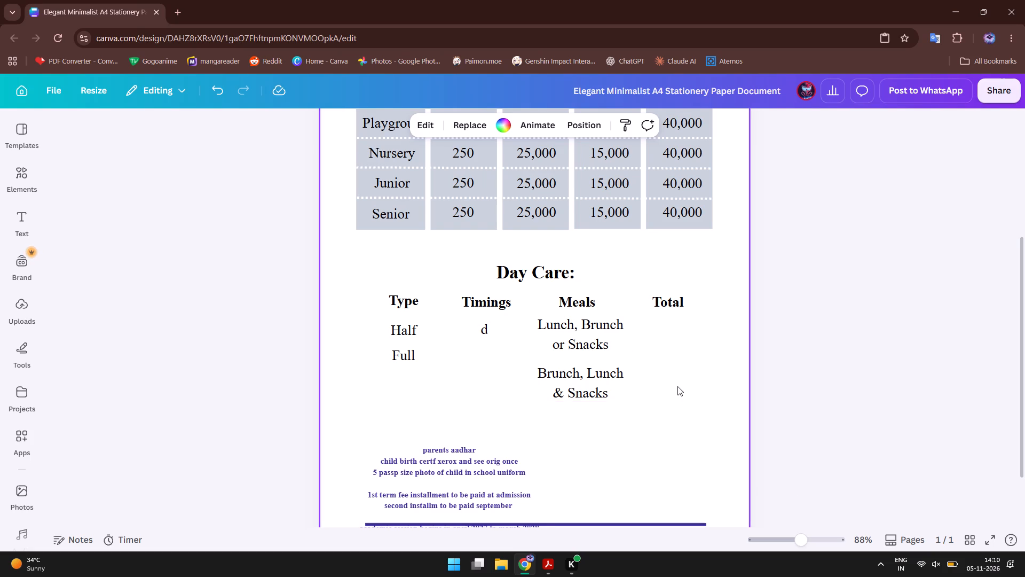
left_click(587, 376)
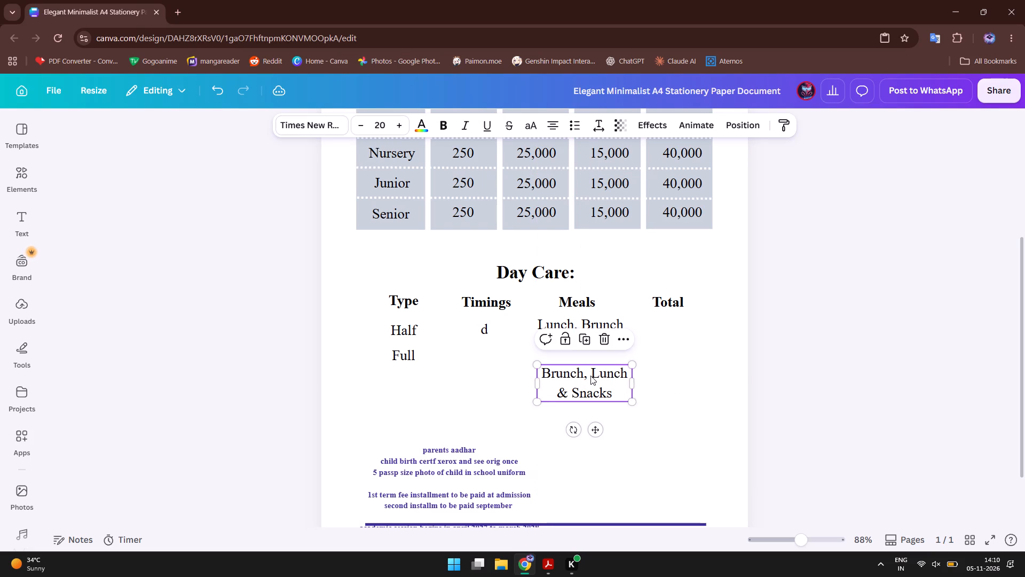
left_click(695, 401)
left_click(614, 383)
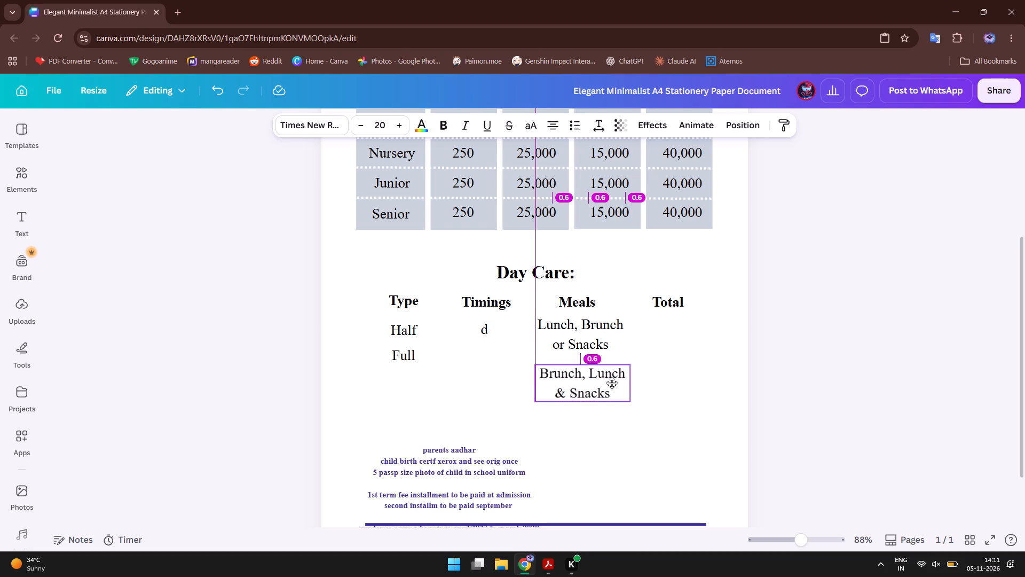
left_click(687, 392)
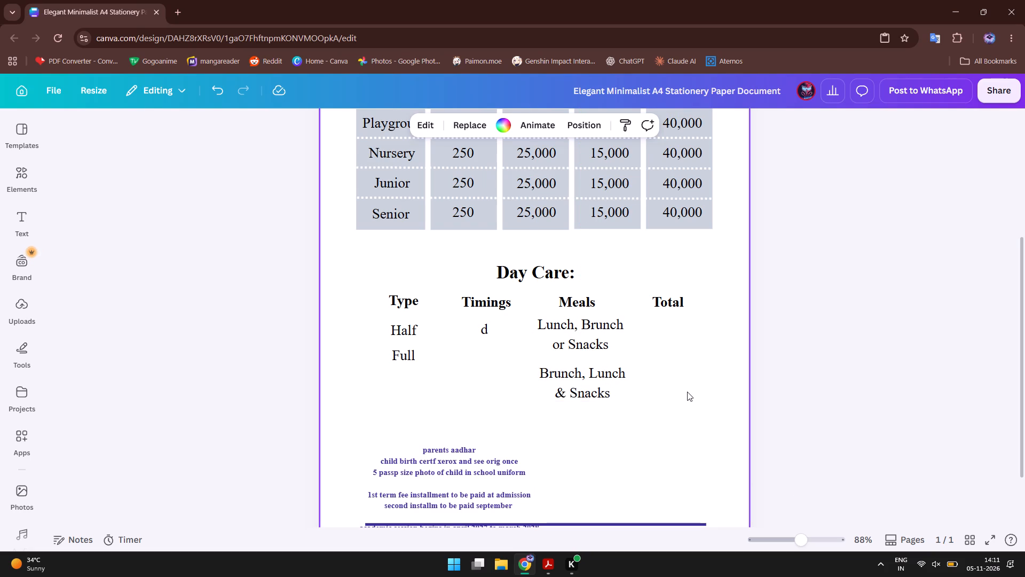
left_click(596, 369)
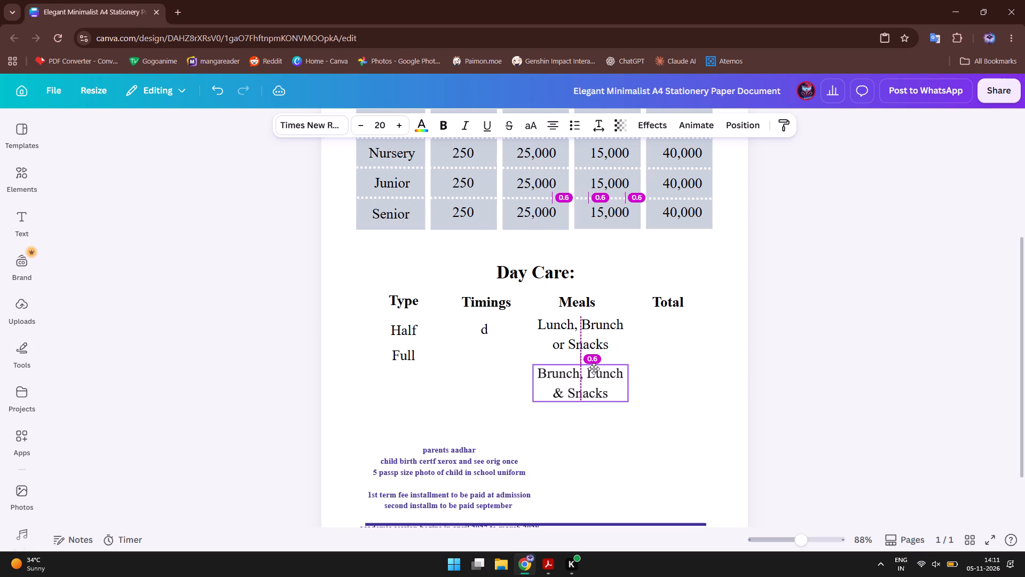
left_click(692, 361)
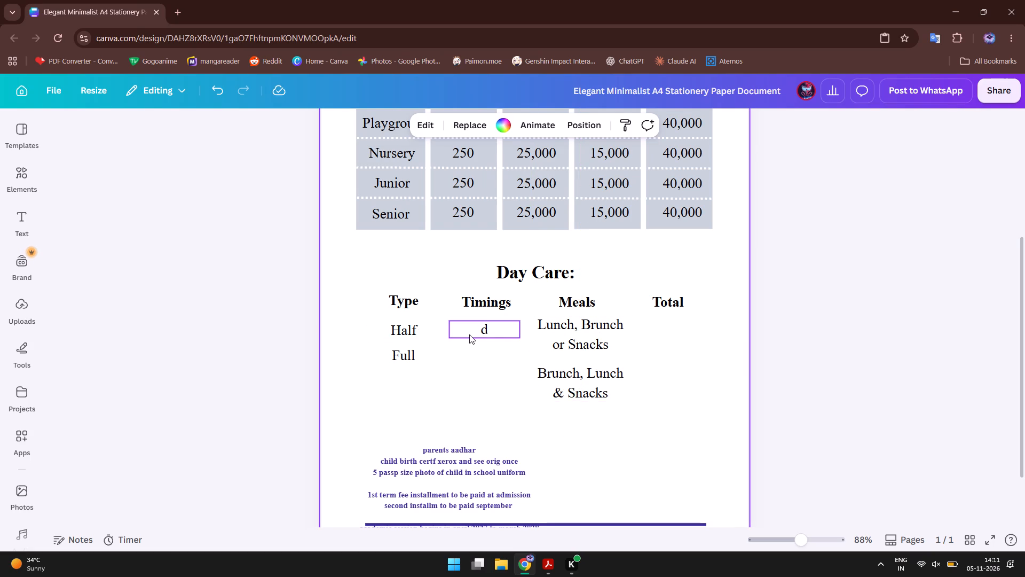
Replace the "d" placeholder text with 6000 and place it beneath the Total header in the Half row.
left_click(488, 330)
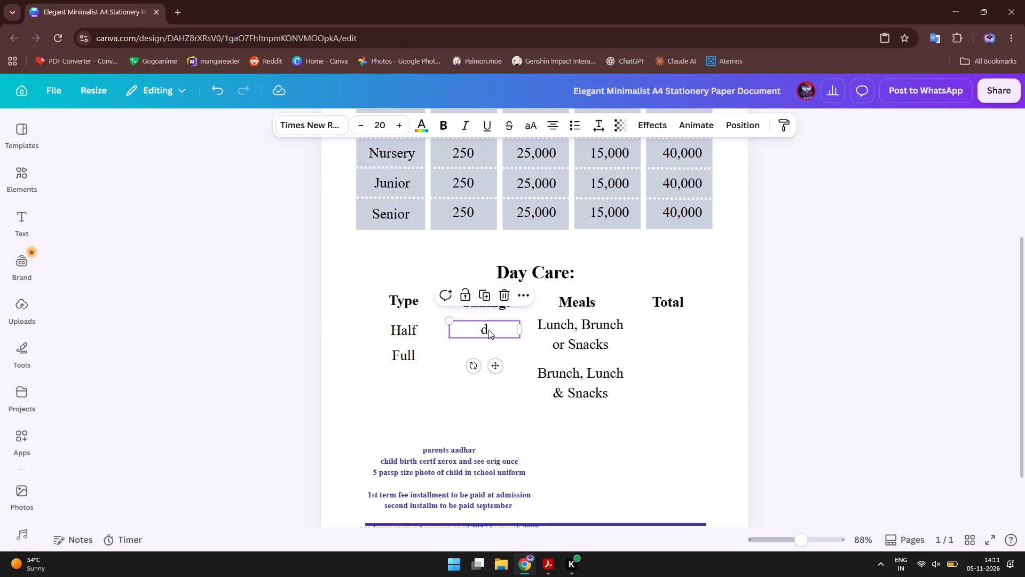
left_click(488, 330)
key("BackSpace")
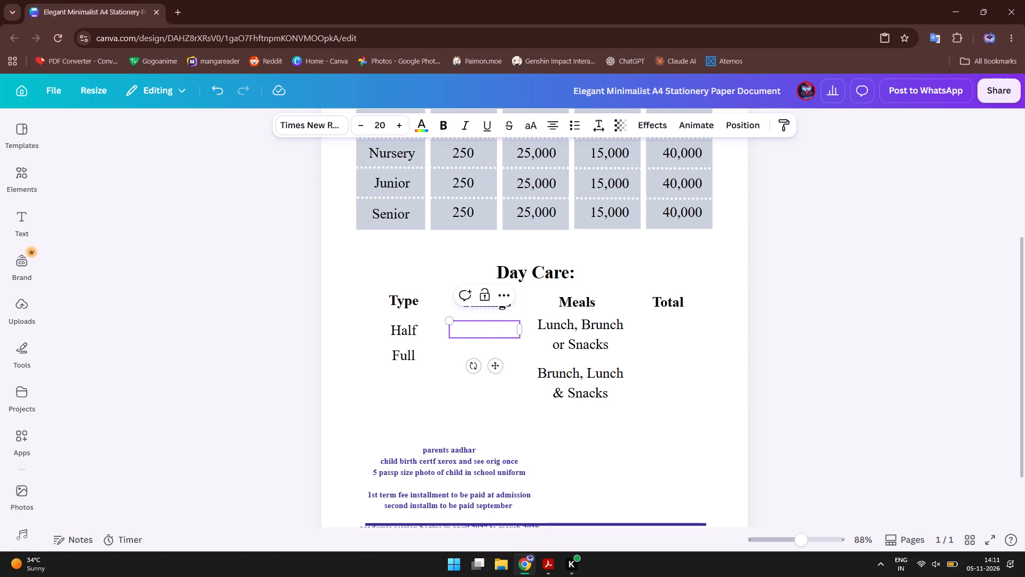
type("6000")
left_click(477, 391)
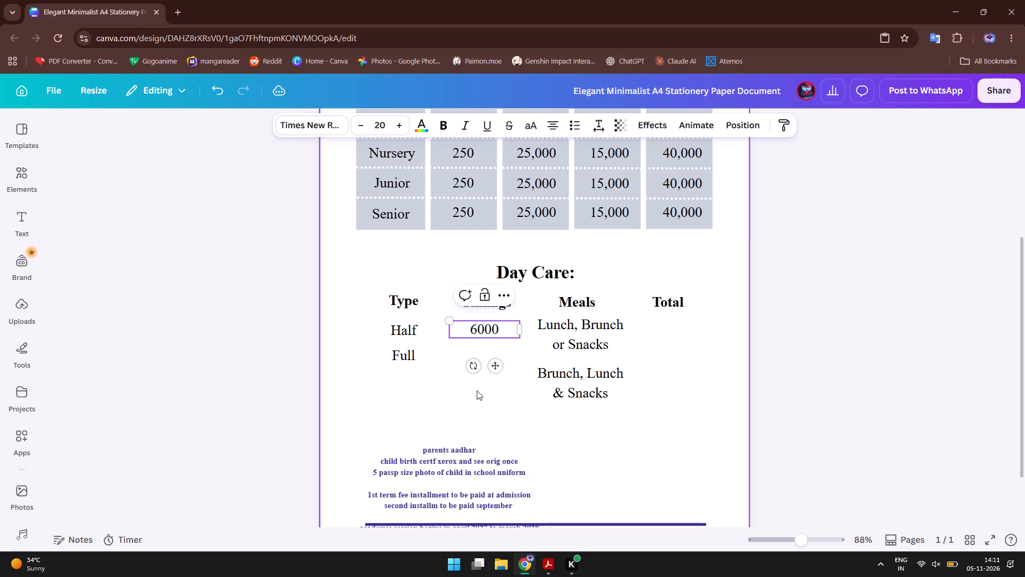
left_click_drag(481, 328, 654, 326)
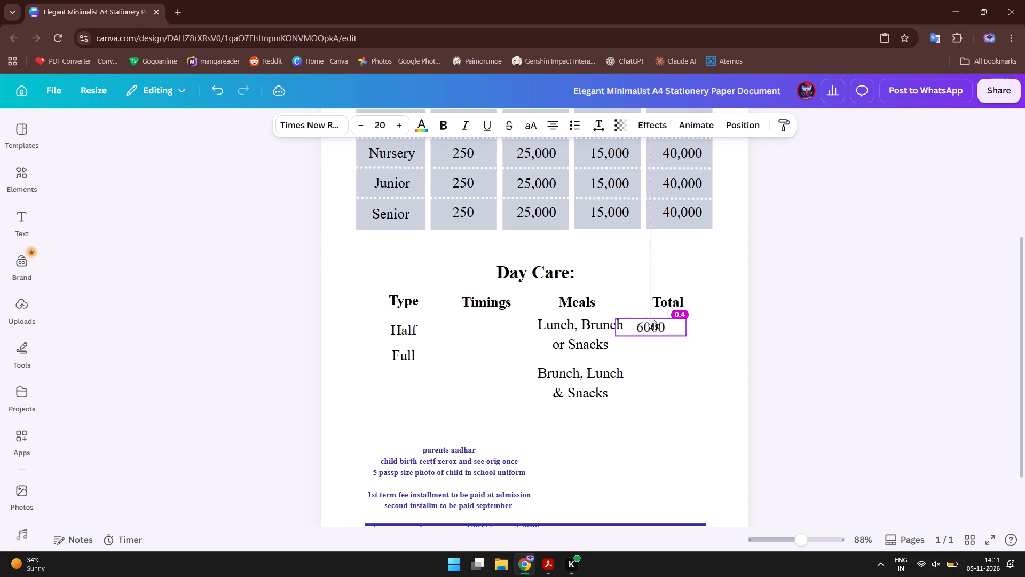
left_click_drag(654, 326, 671, 328)
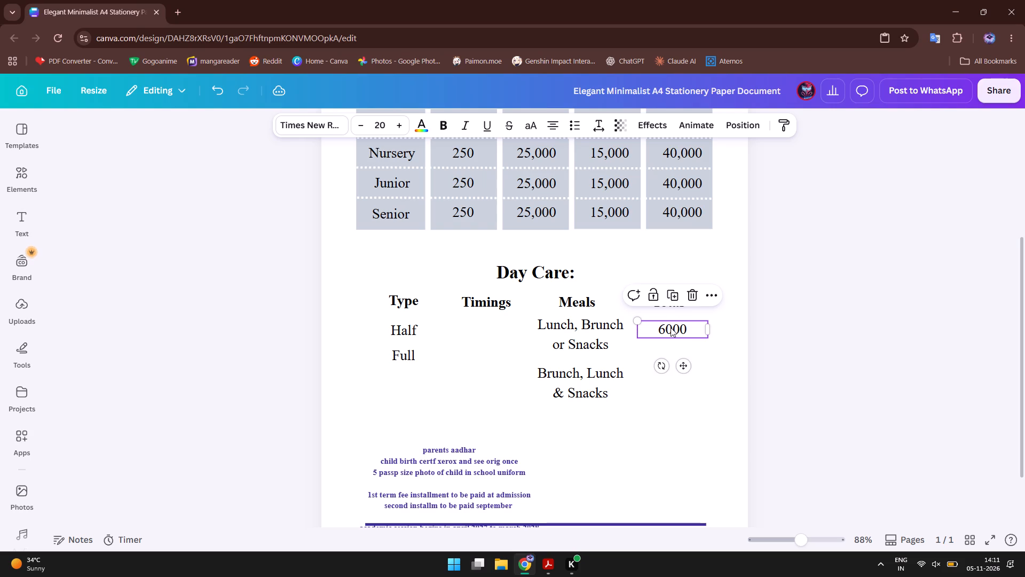
left_click(671, 328)
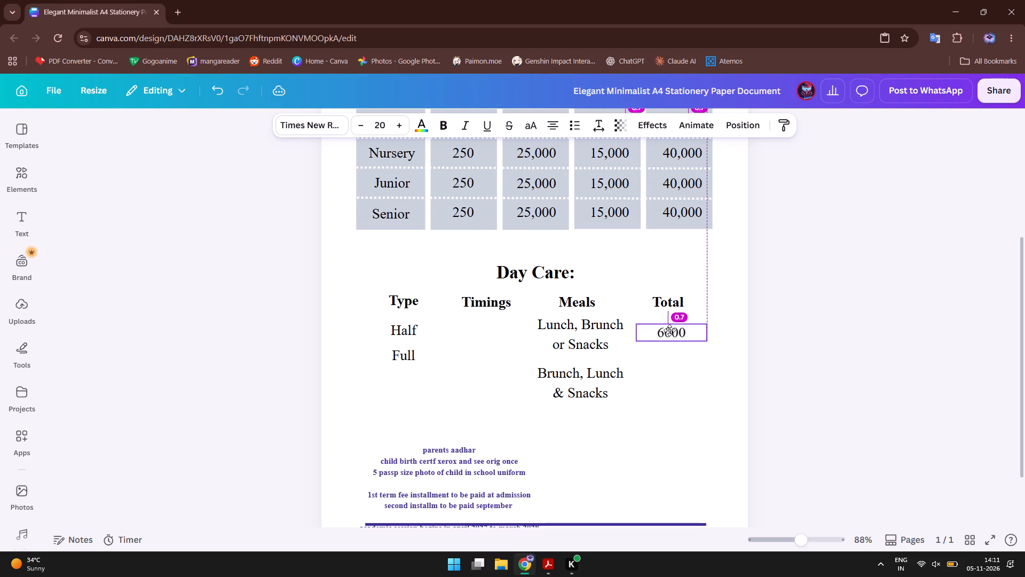
Duplicate the 6000 text, change the copy to 8000, and align it beneath 6000 in the Full row.
right_click(671, 328)
right_click(671, 328)
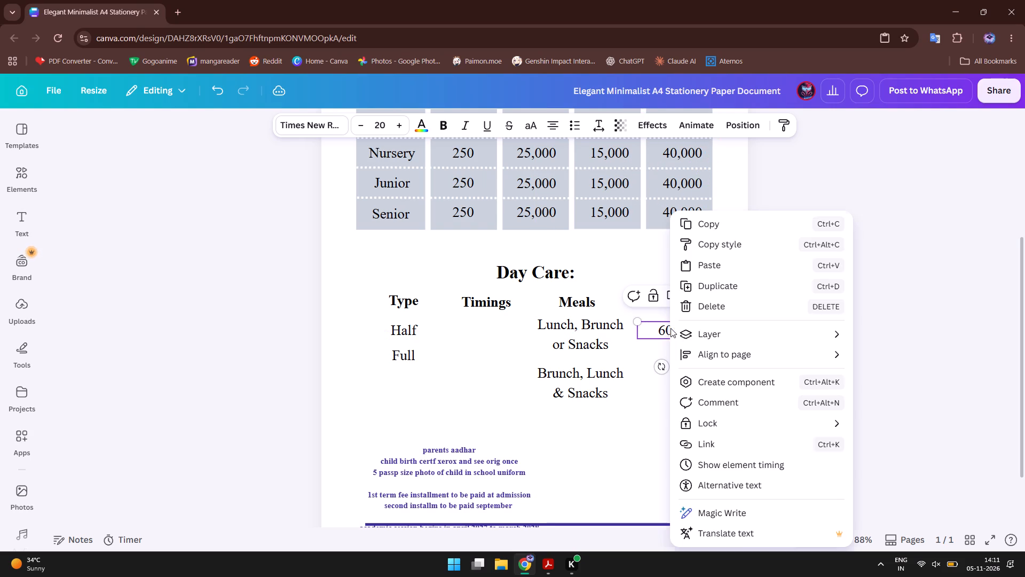
left_click(725, 284)
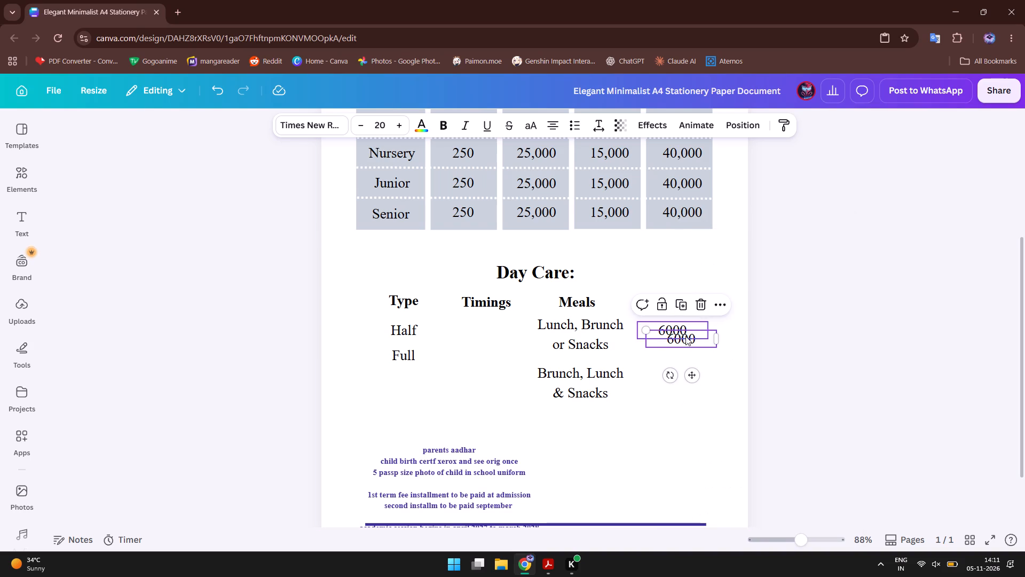
left_click_drag(684, 339, 679, 382)
left_click(679, 382)
key("BackSpace")
type("8000")
left_click(639, 422)
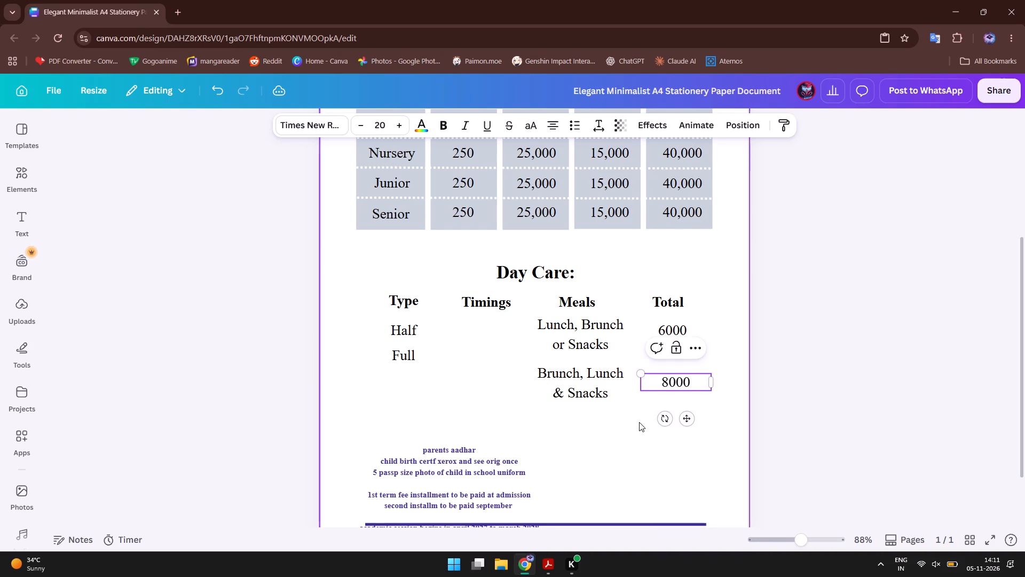
left_click(663, 380)
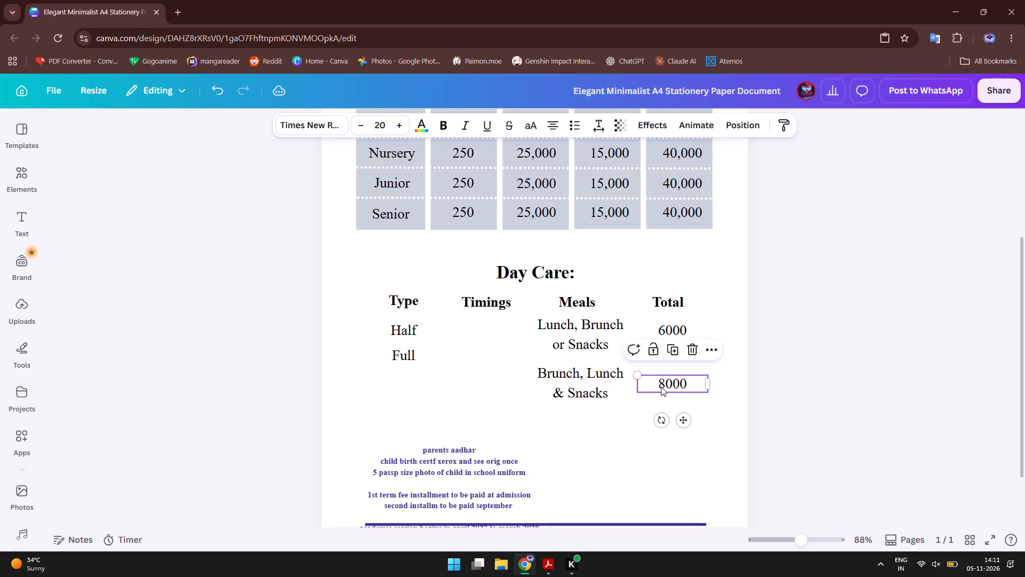
left_click(628, 419)
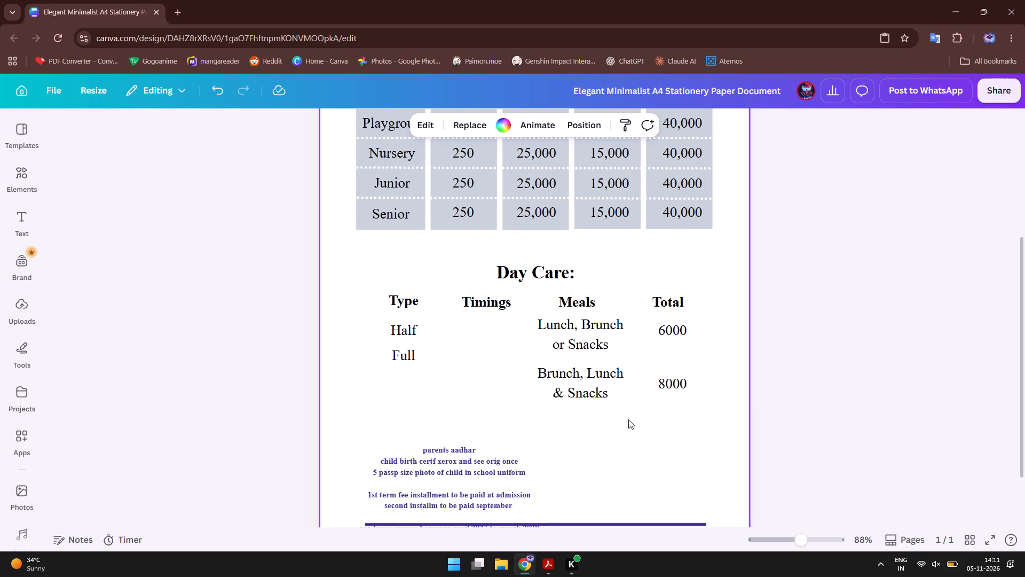
Move the "Full" label down level with 8000 and centre it beneath "Half".
left_click_drag(407, 352, 406, 377)
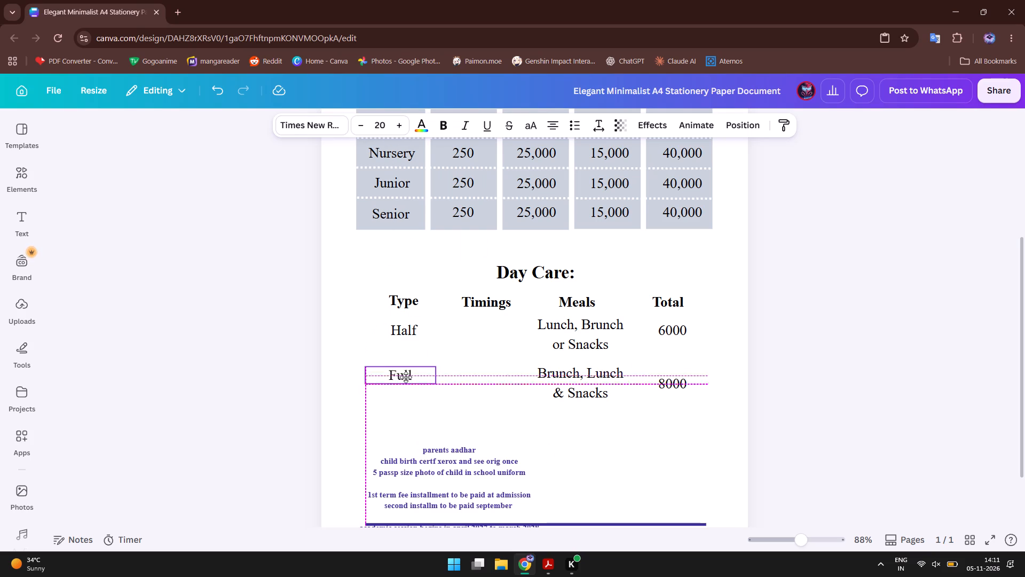
left_click_drag(406, 377, 405, 380)
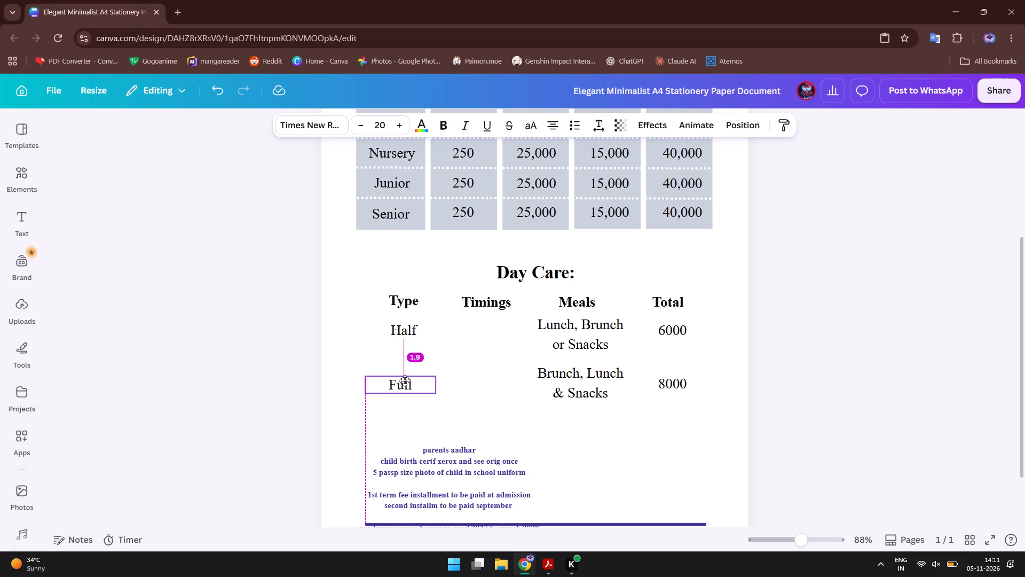
left_click_drag(405, 380, 404, 380)
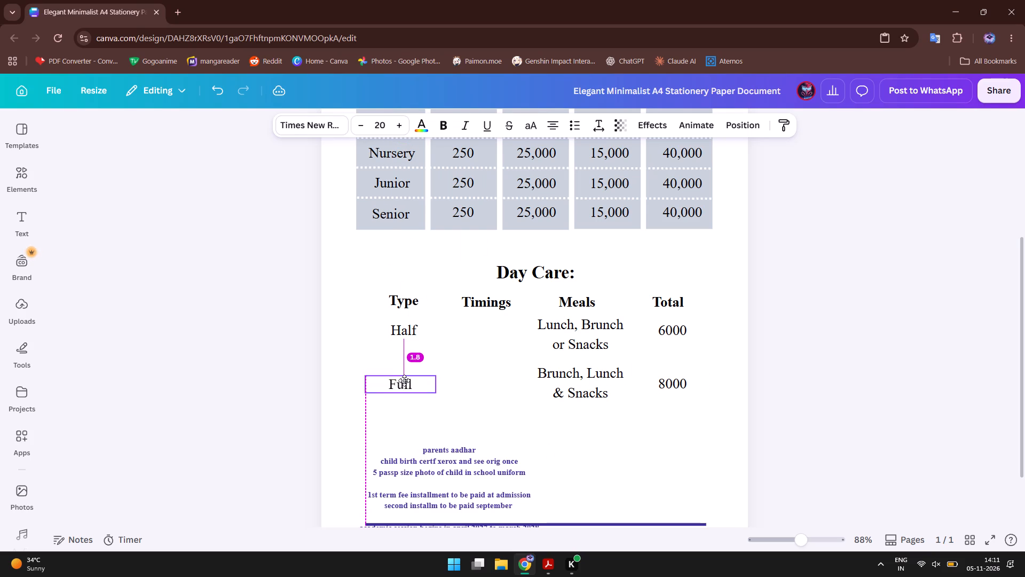
left_click_drag(404, 380, 403, 380)
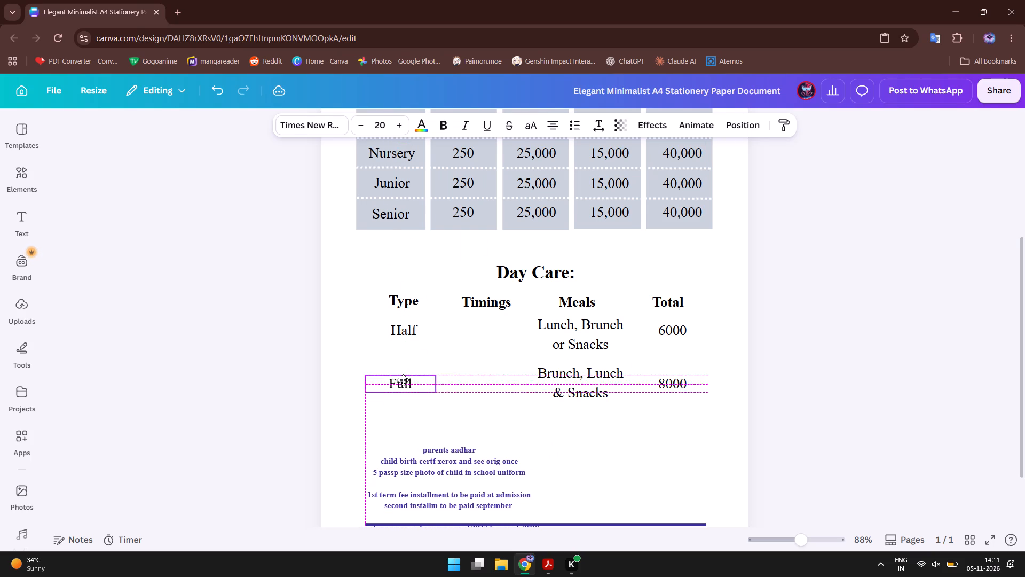
left_click_drag(403, 380, 403, 380)
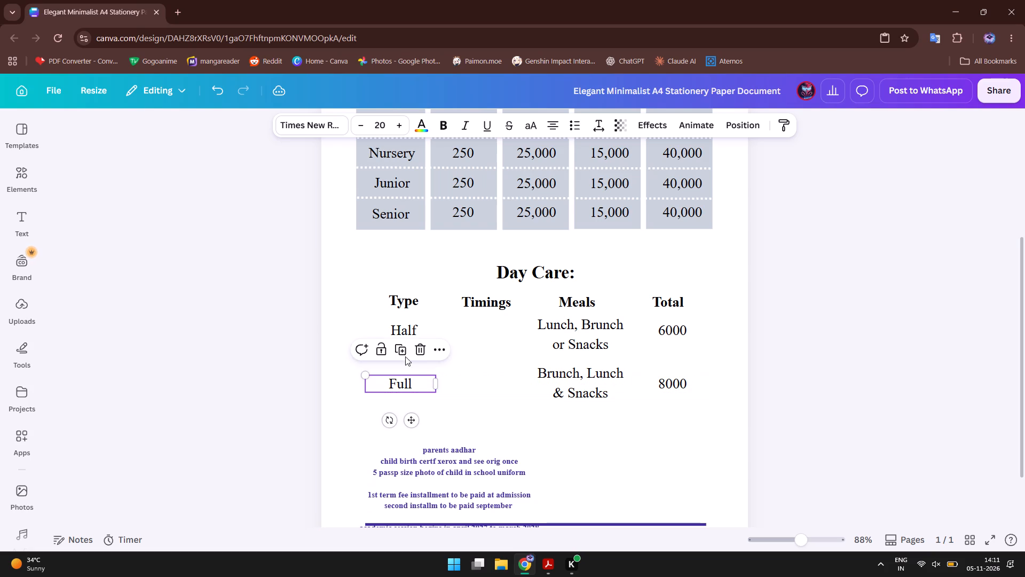
double_click(410, 323)
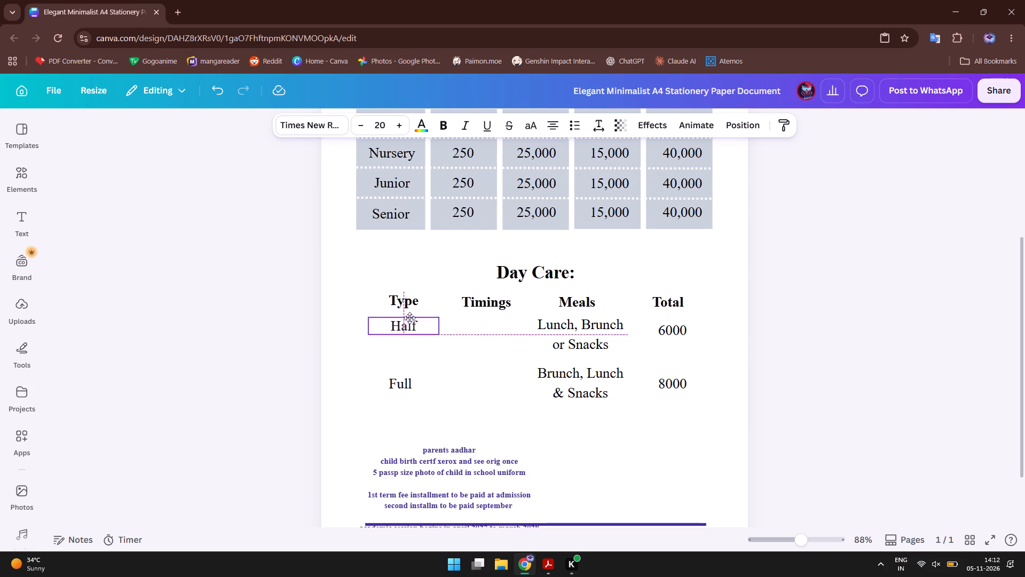
left_click(360, 324)
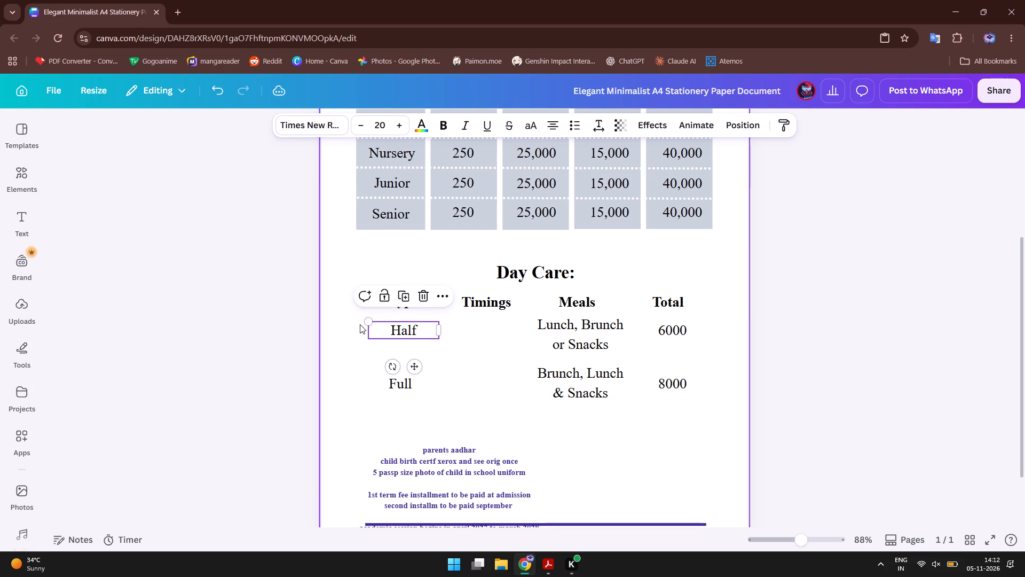
left_click(397, 386)
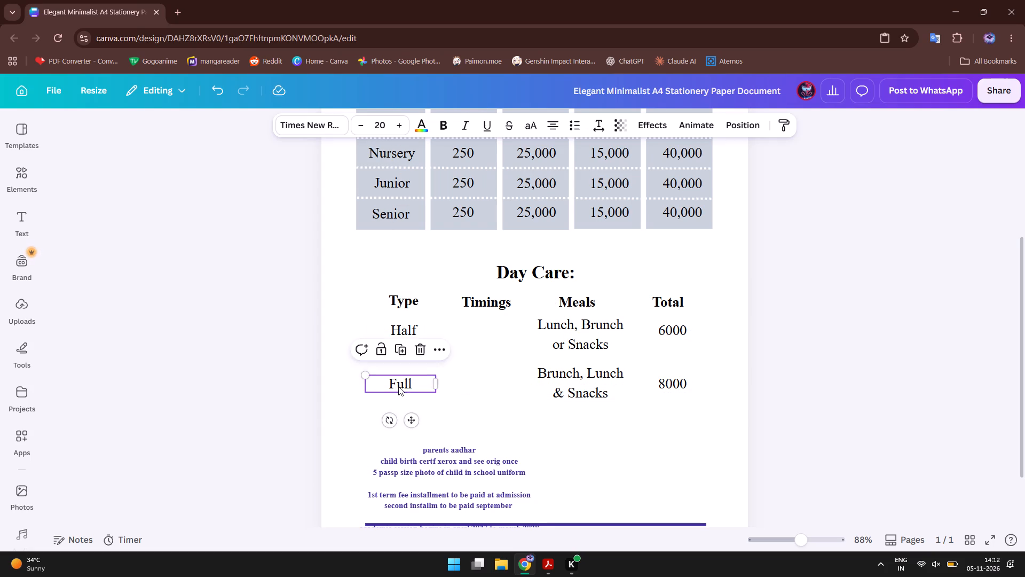
left_click(338, 358)
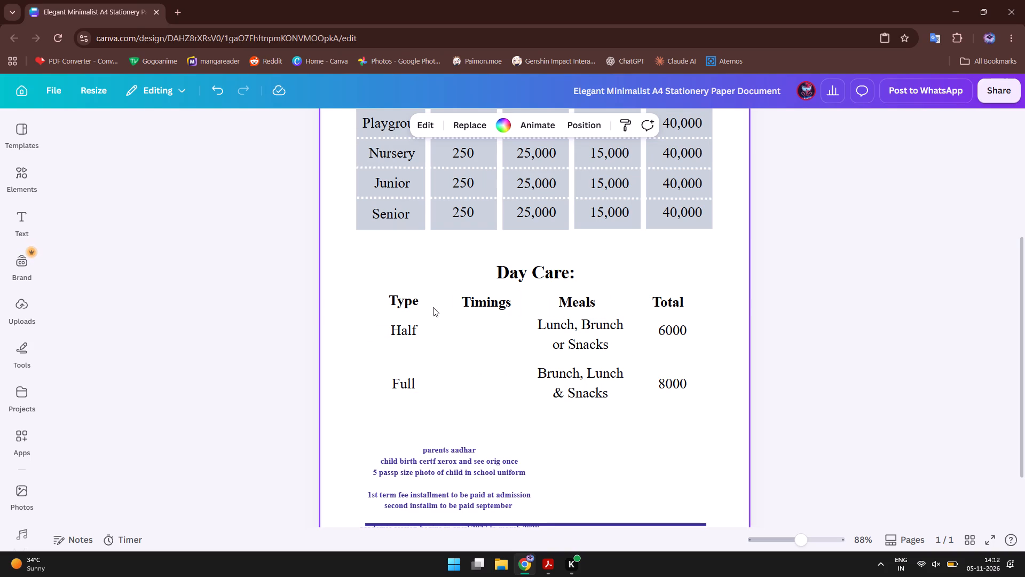
Centre the Meals and Total headers over their columns, level with Type, moving Timings down out of the header row.
left_click(411, 299)
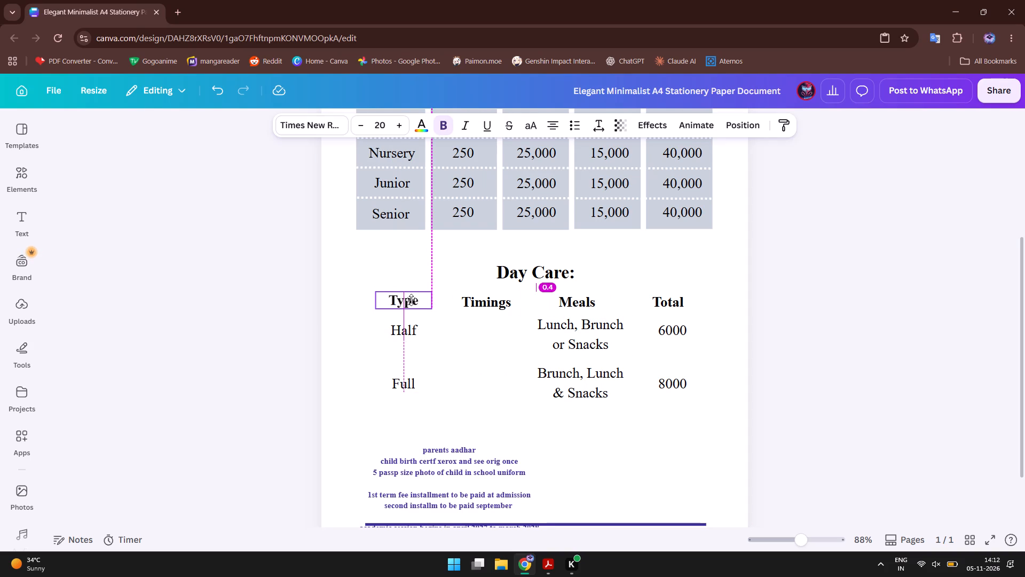
left_click(486, 297)
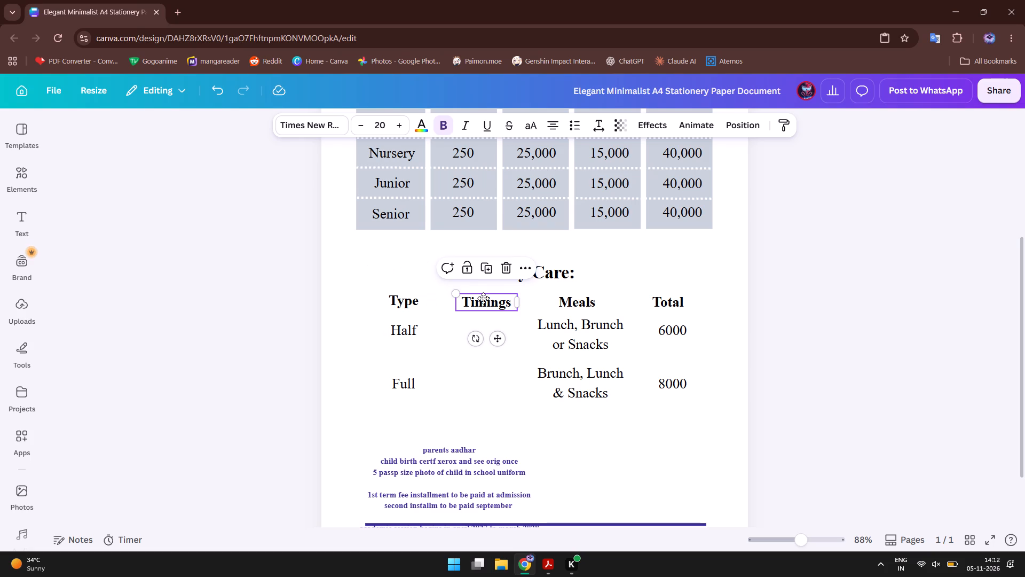
left_click(593, 301)
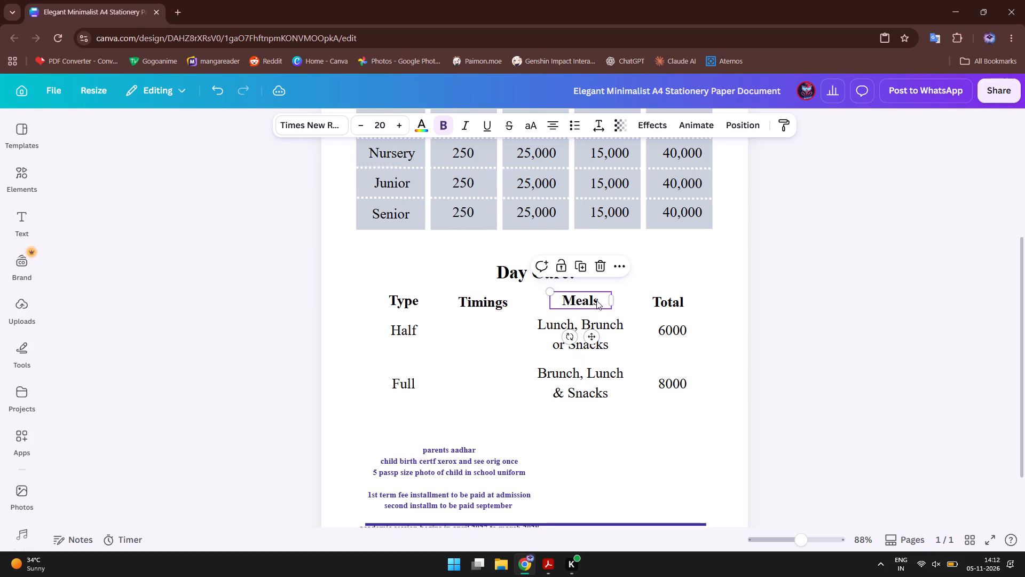
left_click(588, 300)
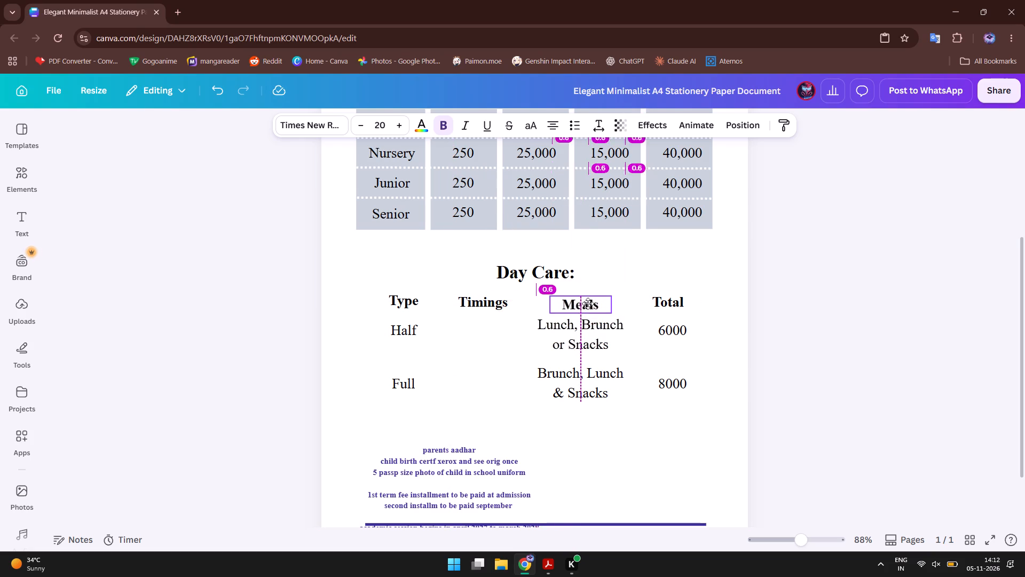
left_click_drag(503, 308, 502, 346)
left_click(586, 303)
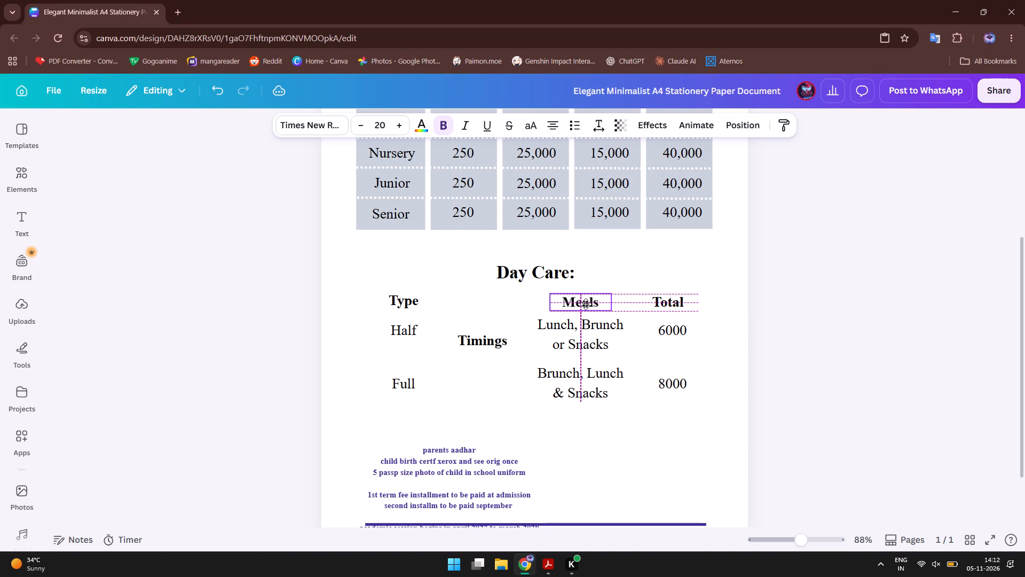
left_click(678, 302)
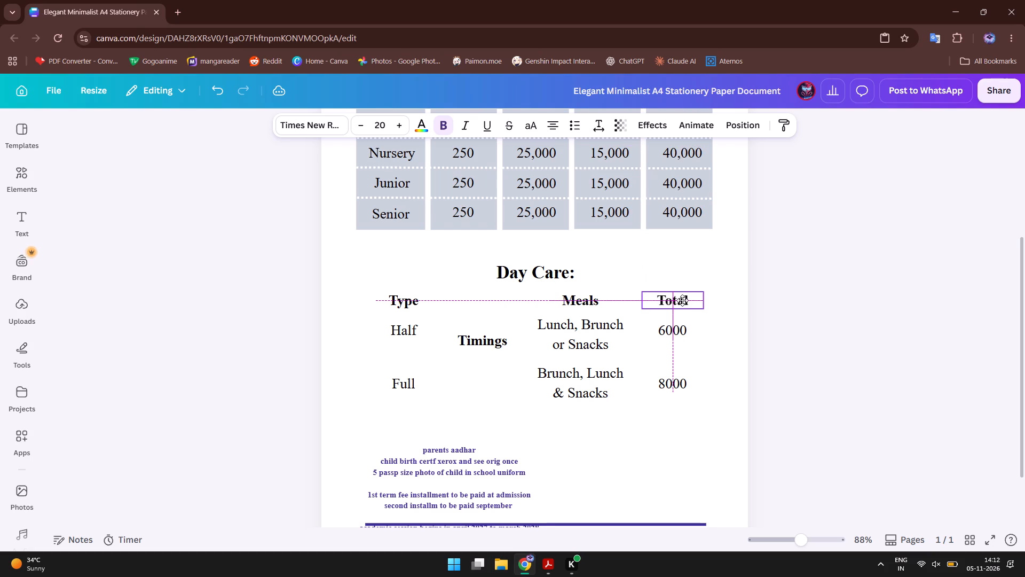
left_click(728, 273)
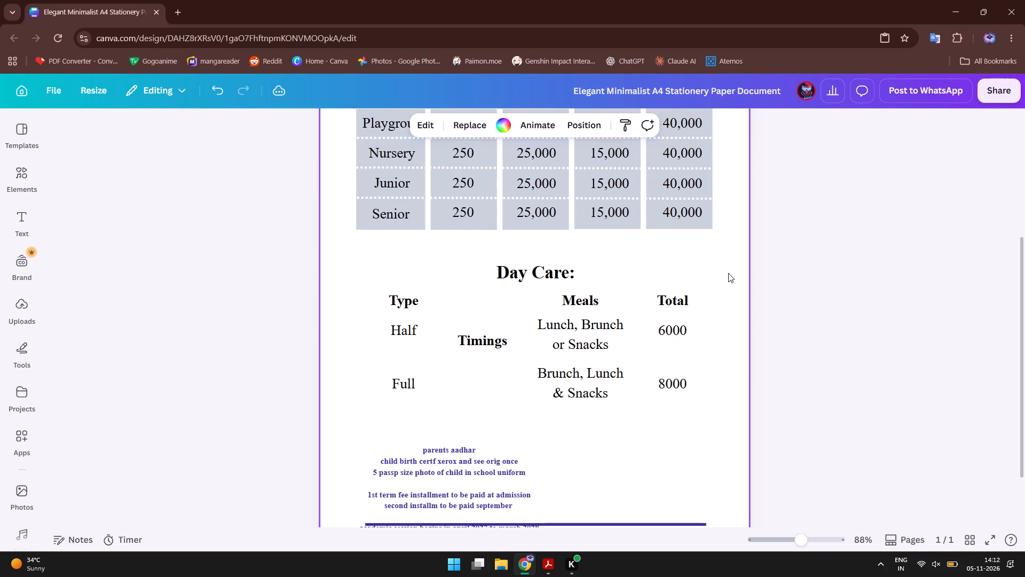
Move the Timings header back up between Type and Meals, level with the other Day Care headers.
left_click_drag(478, 338, 471, 310)
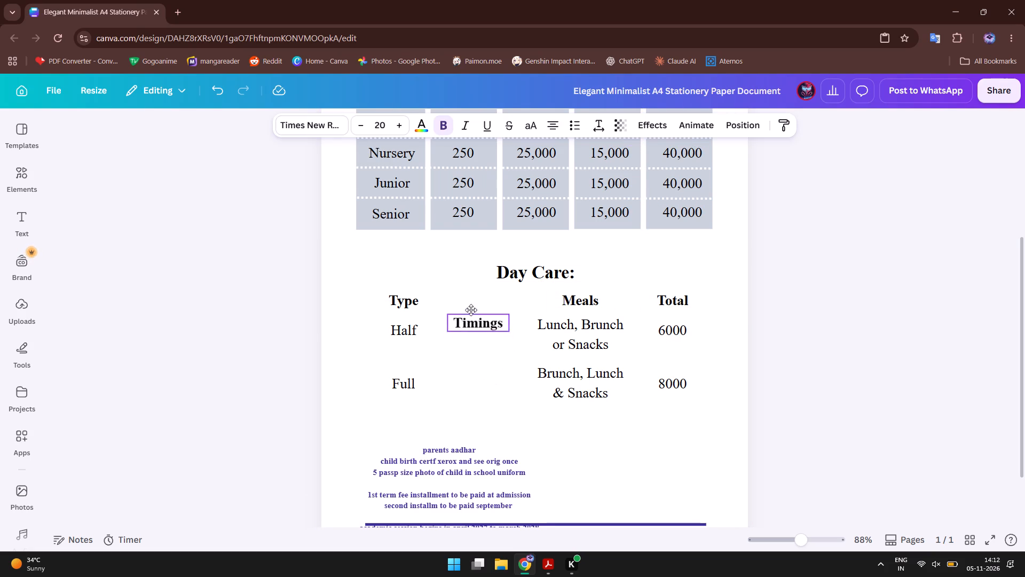
left_click_drag(471, 310, 472, 300)
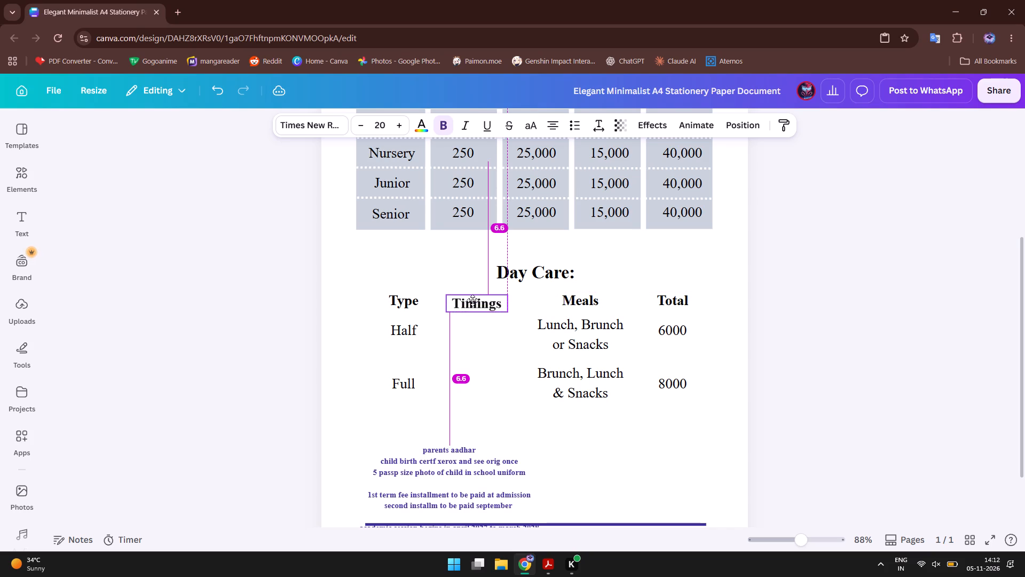
left_click_drag(472, 300, 472, 300)
left_click_drag(472, 300, 471, 299)
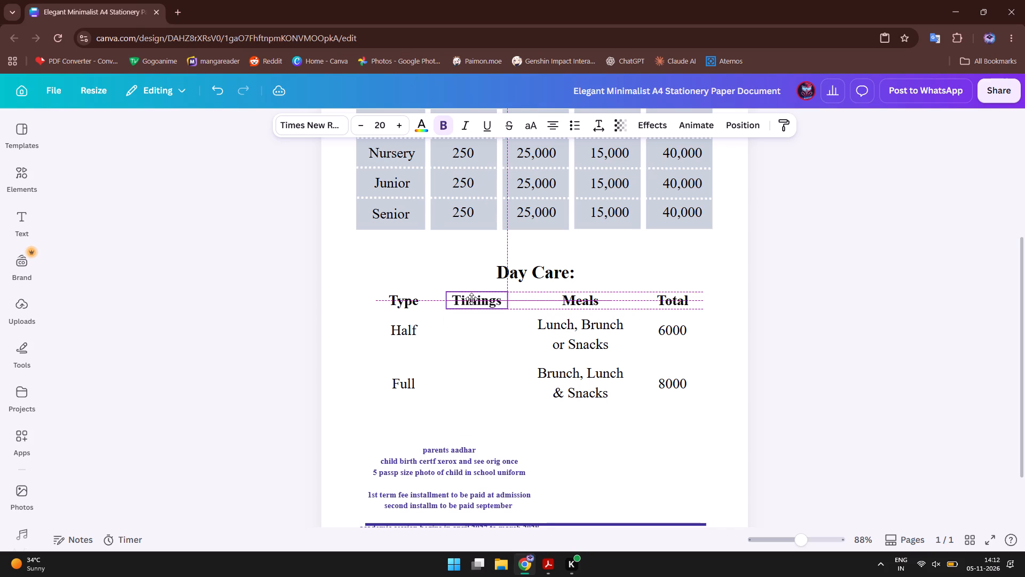
left_click_drag(471, 299, 474, 299)
left_click_drag(474, 299, 475, 299)
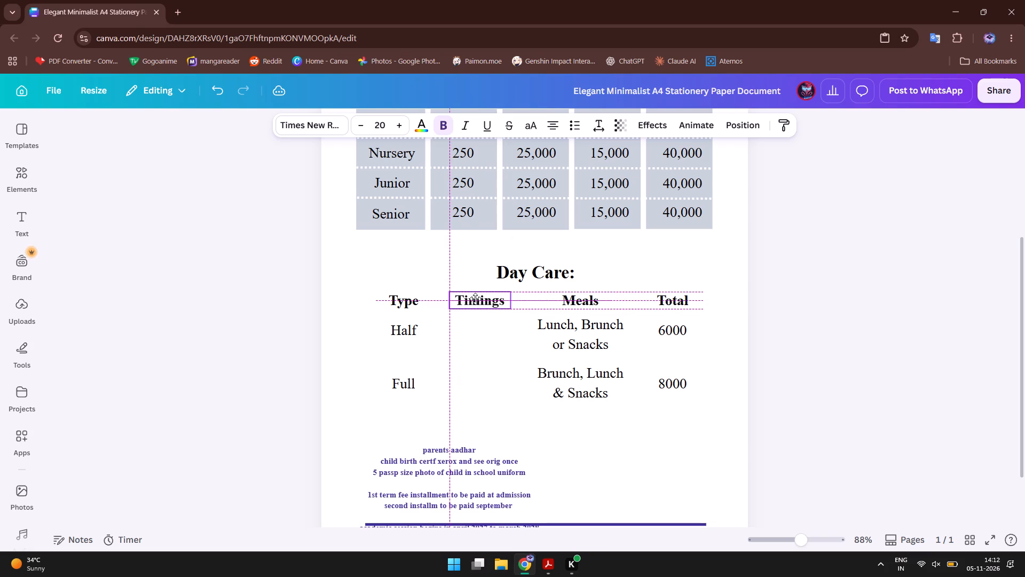
left_click_drag(475, 299, 475, 299)
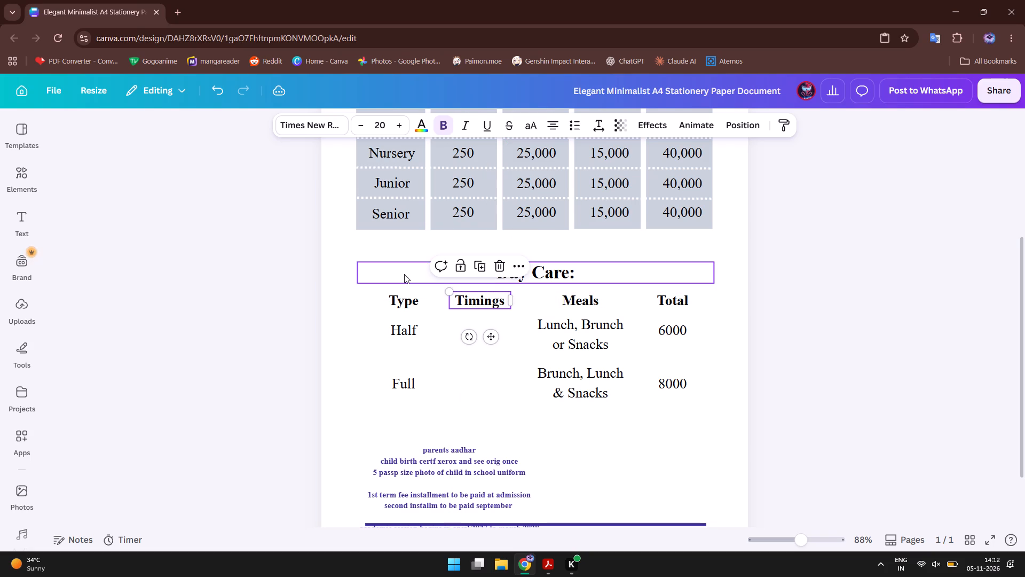
left_click(404, 274)
left_click(359, 296)
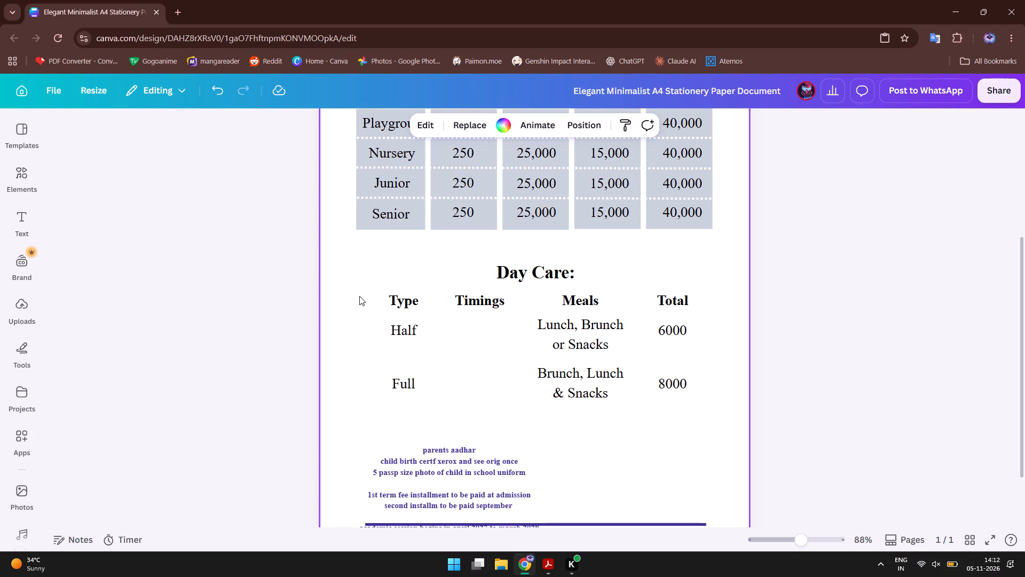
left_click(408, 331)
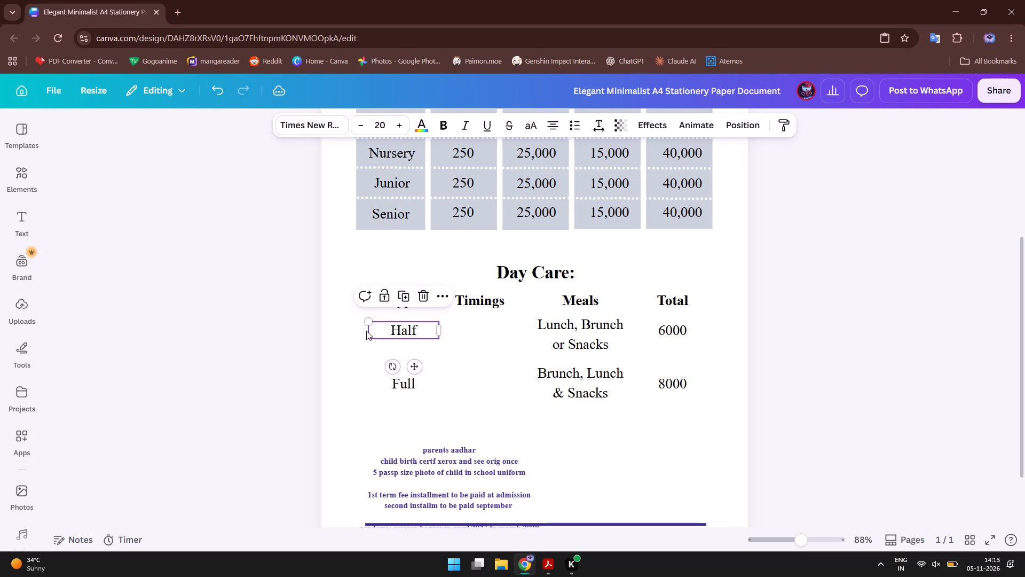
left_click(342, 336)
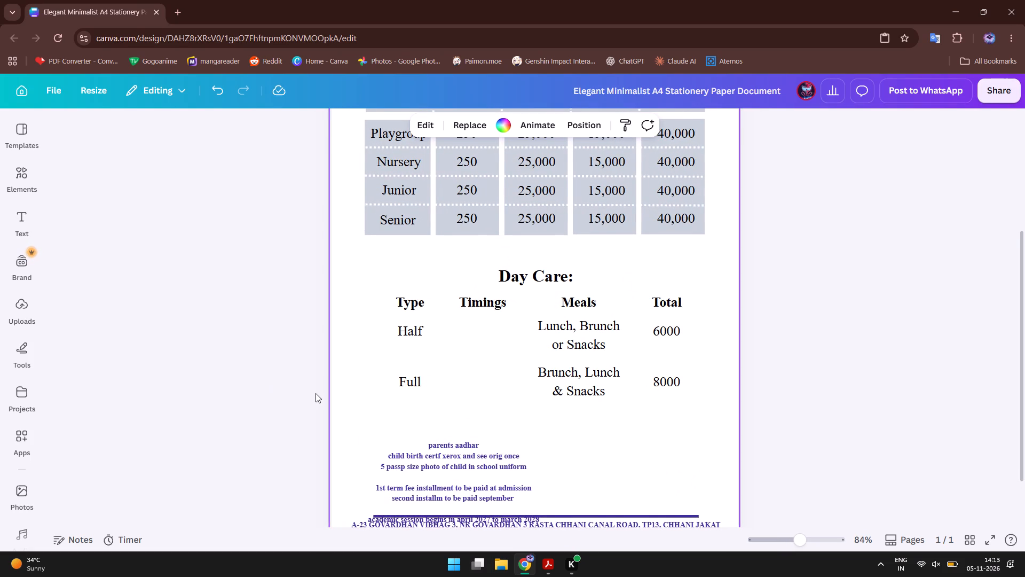
Copy the grey header bar from the fee structure table and place the copy over the Day Care header row, aligned with the table above.
scroll(316, 393, "up", 1)
scroll(316, 393, "down", 1)
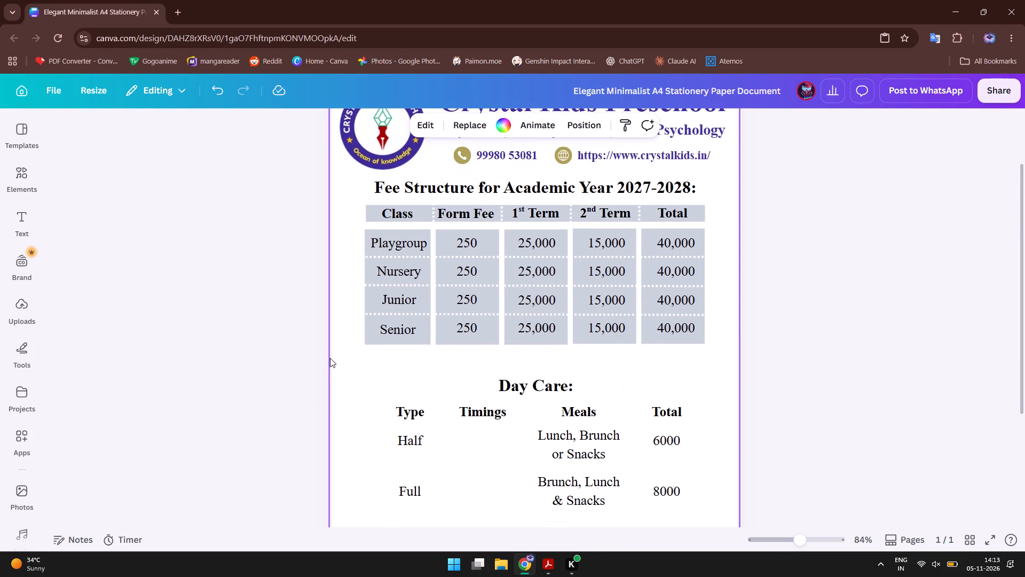
left_click(369, 209)
right_click(369, 209)
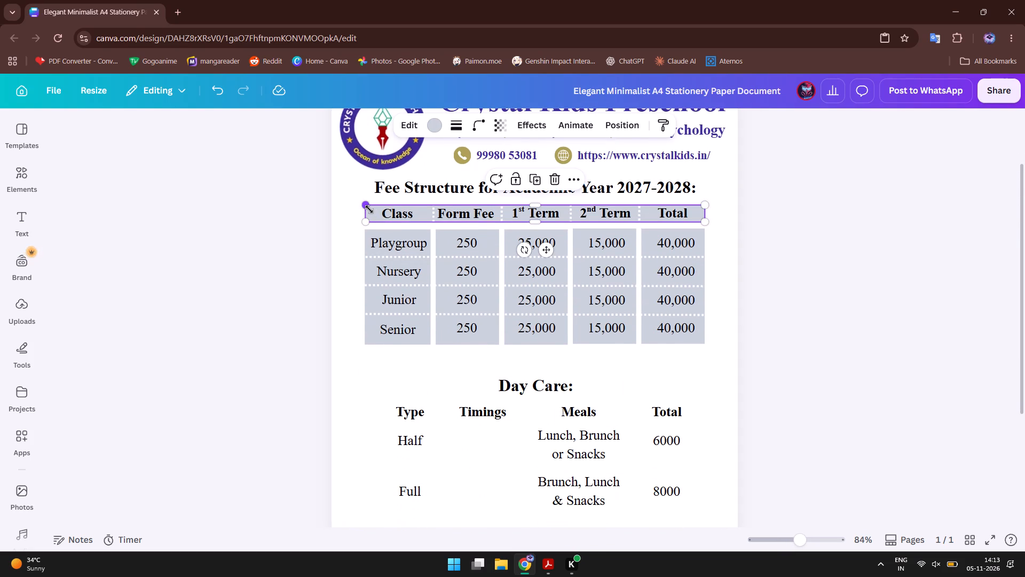
left_click(387, 216)
left_click(365, 350)
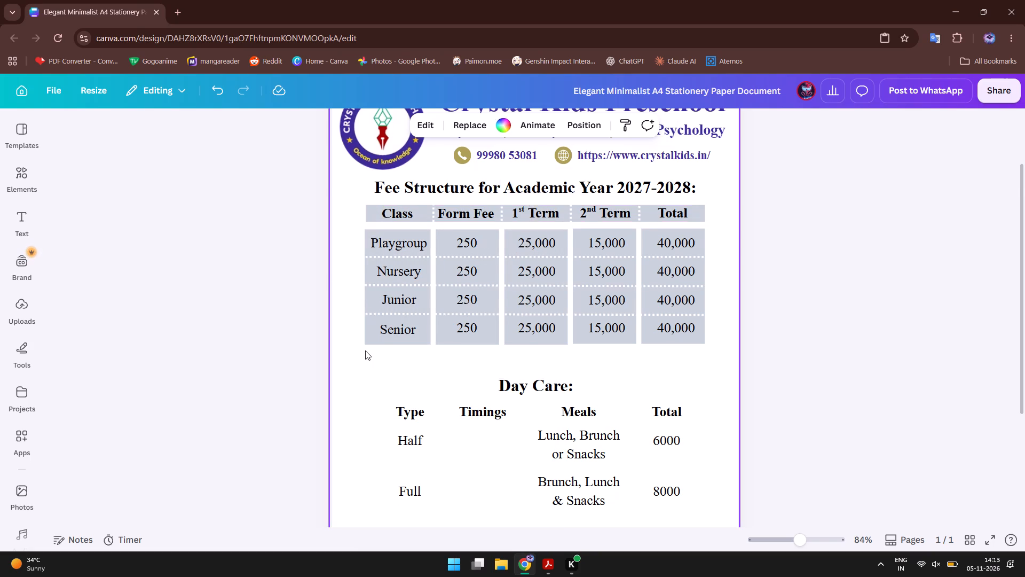
scroll(365, 350, "down", 1)
right_click(362, 367)
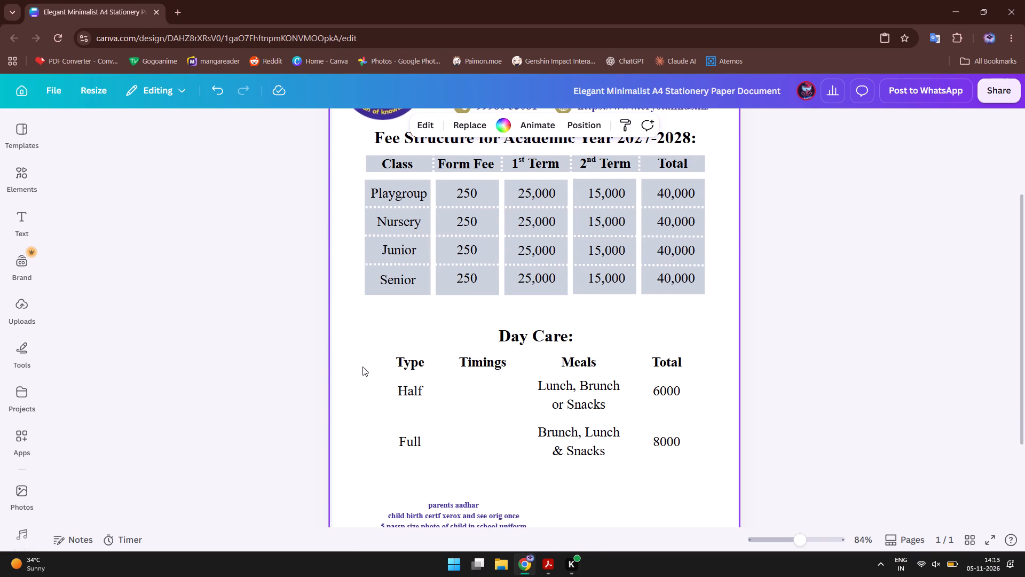
left_click(403, 401)
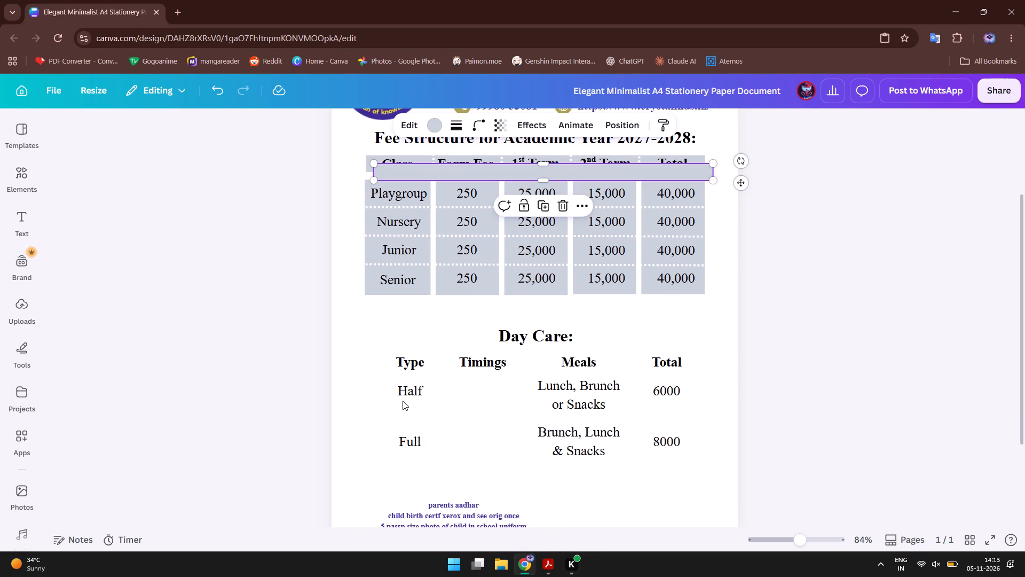
left_click(369, 315)
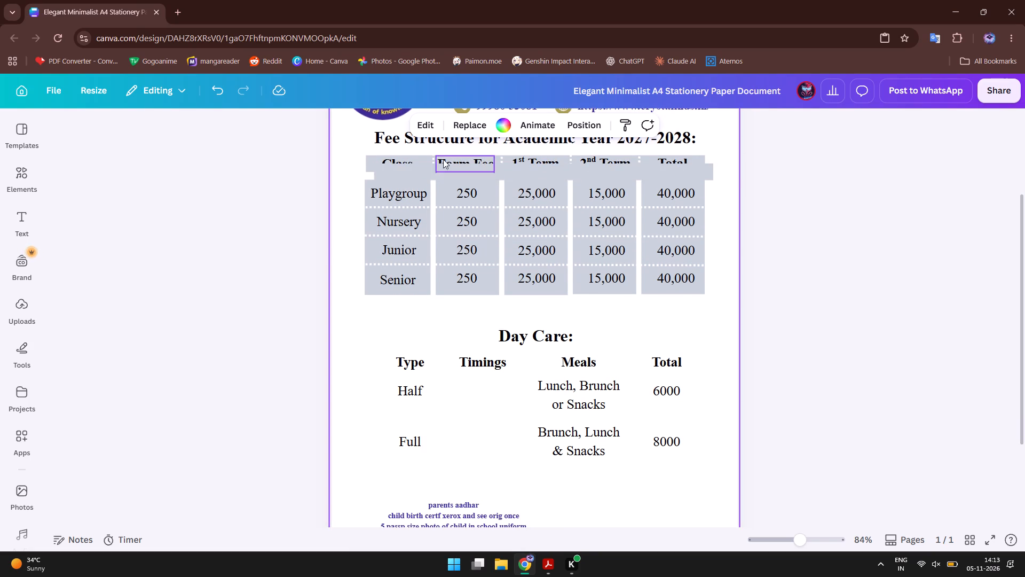
left_click(440, 170)
left_click_drag(440, 170, 433, 346)
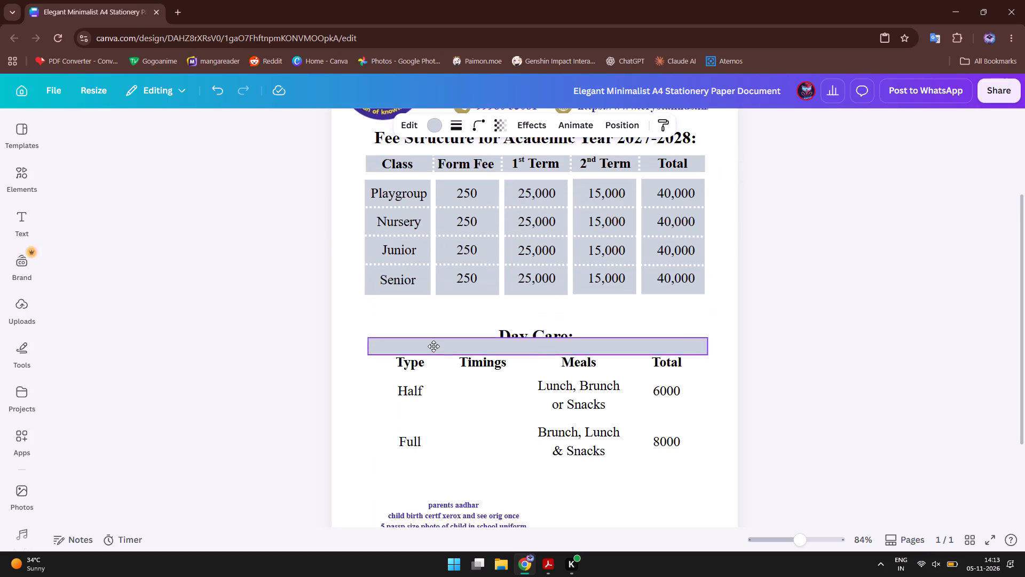
left_click_drag(433, 346, 433, 360)
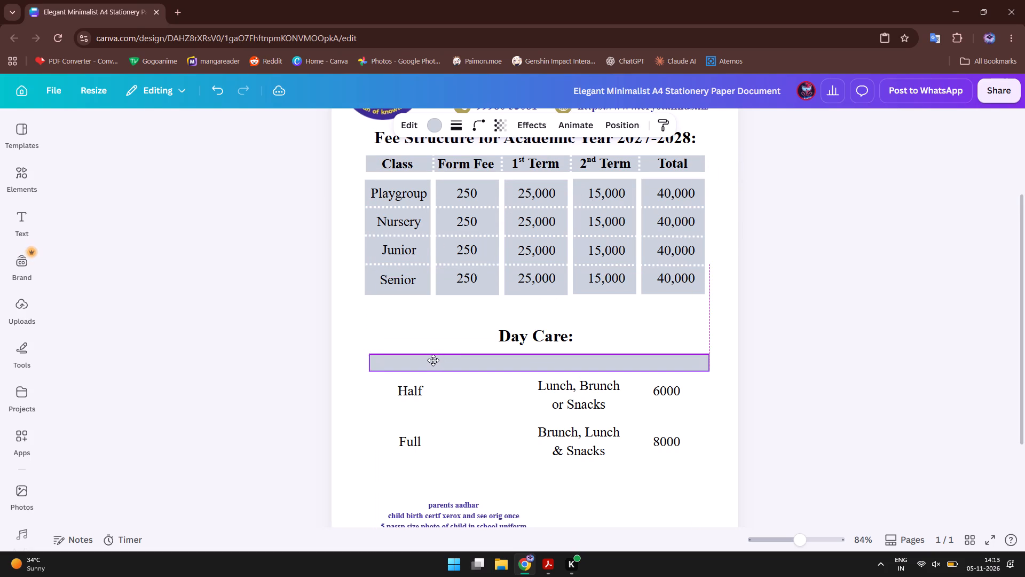
left_click_drag(433, 360, 433, 361)
left_click_drag(433, 361, 431, 361)
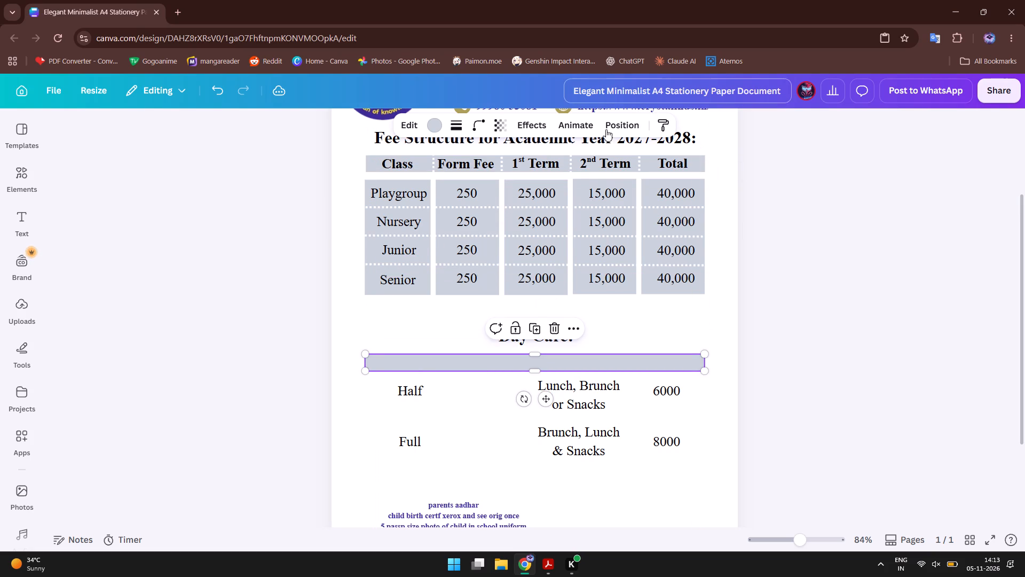
Send the copied grey bar behind the Type, Timings, Meals and Total headers and nudge it slightly sideways.
left_click(609, 133)
triple_click(217, 199)
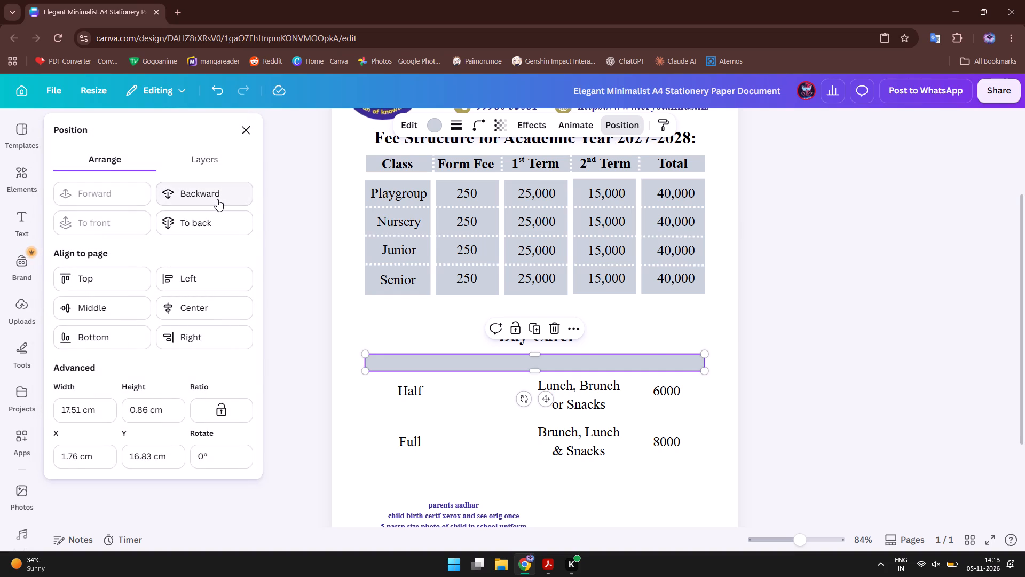
triple_click(217, 199)
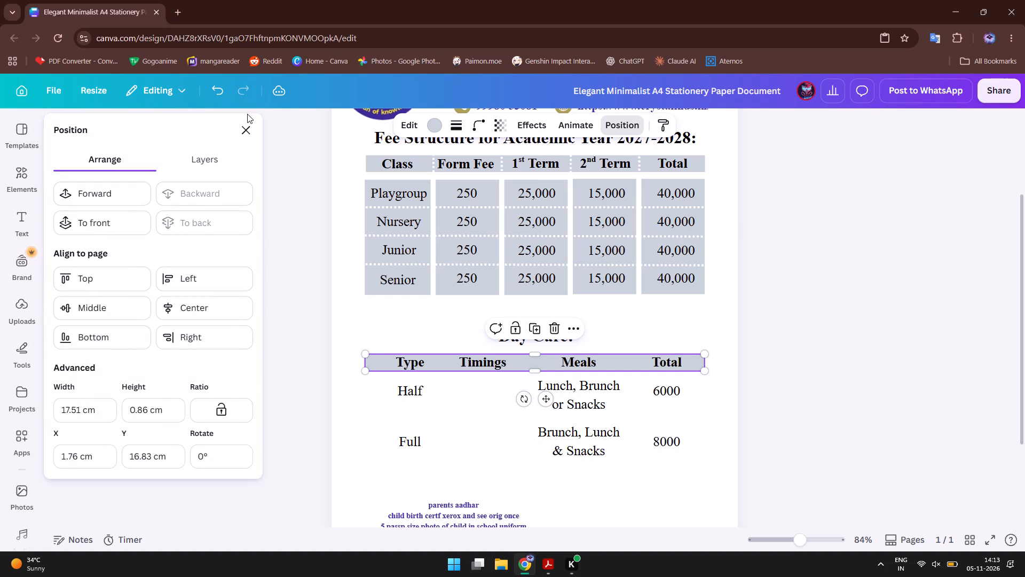
left_click(245, 120)
left_click(342, 311)
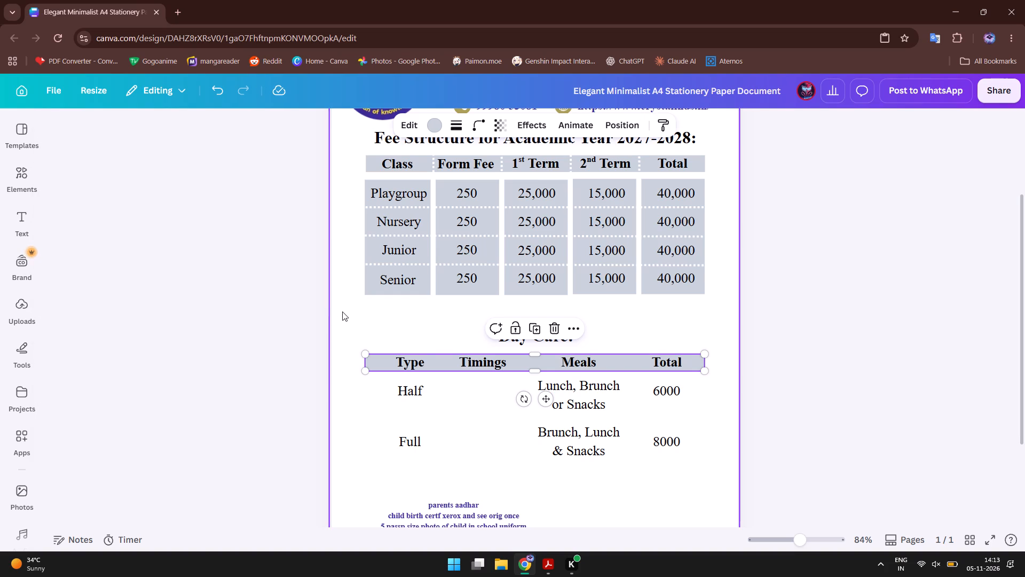
left_click(381, 357)
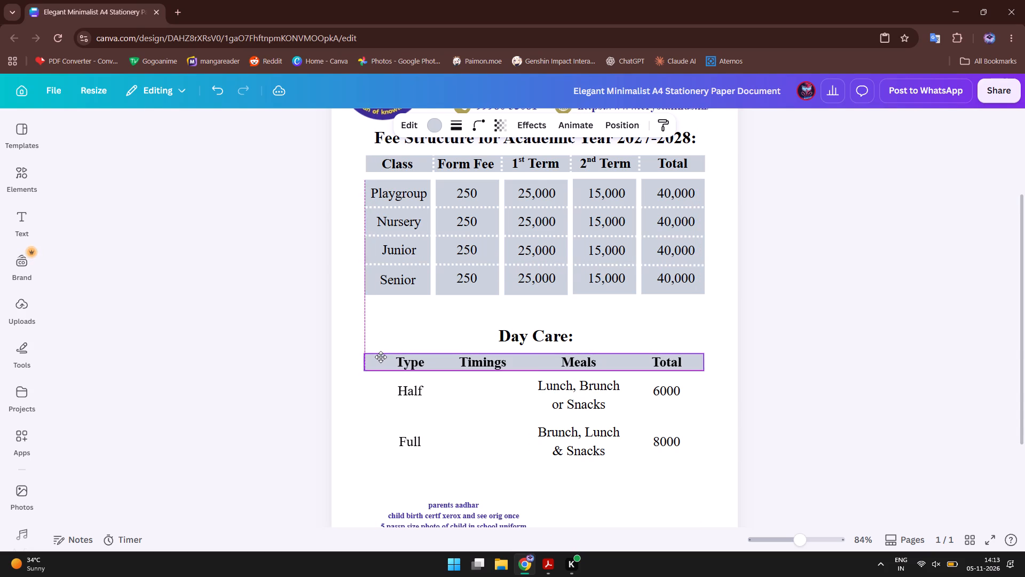
left_click(335, 358)
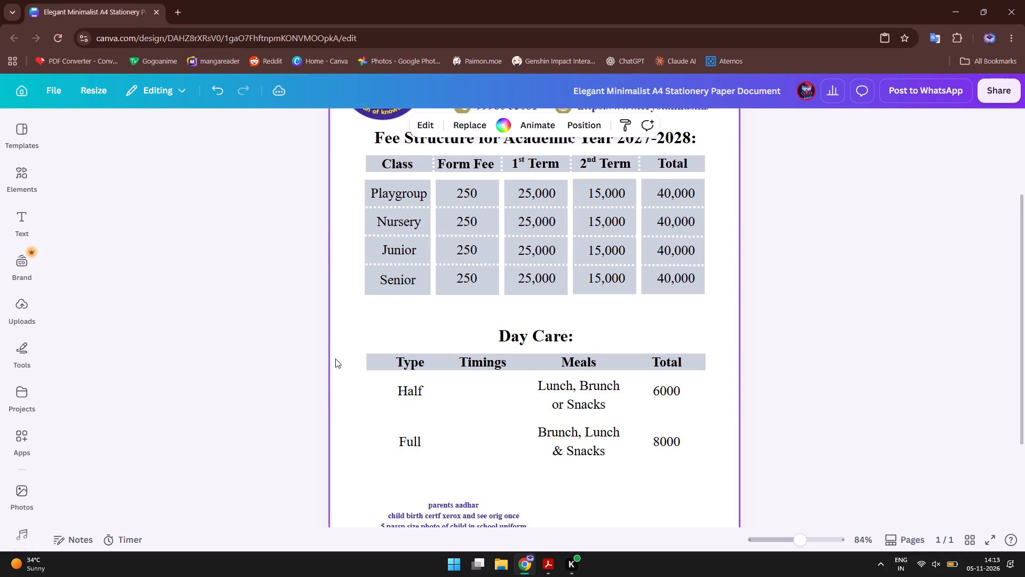
Copy the grey block behind the fee table's class names and place the copy over the Day Care meals entries, just below the header bar.
scroll(338, 407, "down", 1)
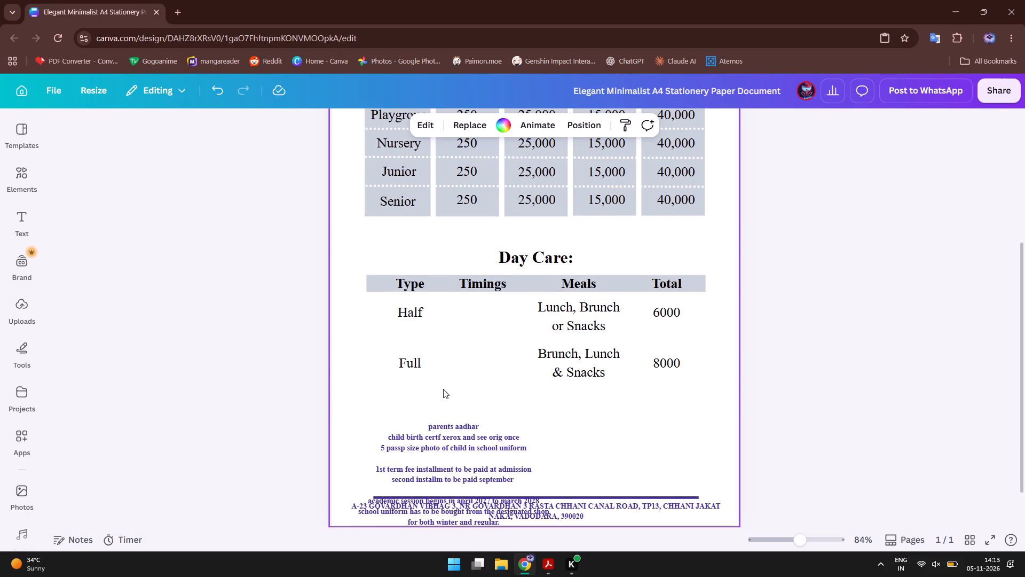
scroll(495, 377, "up", 2)
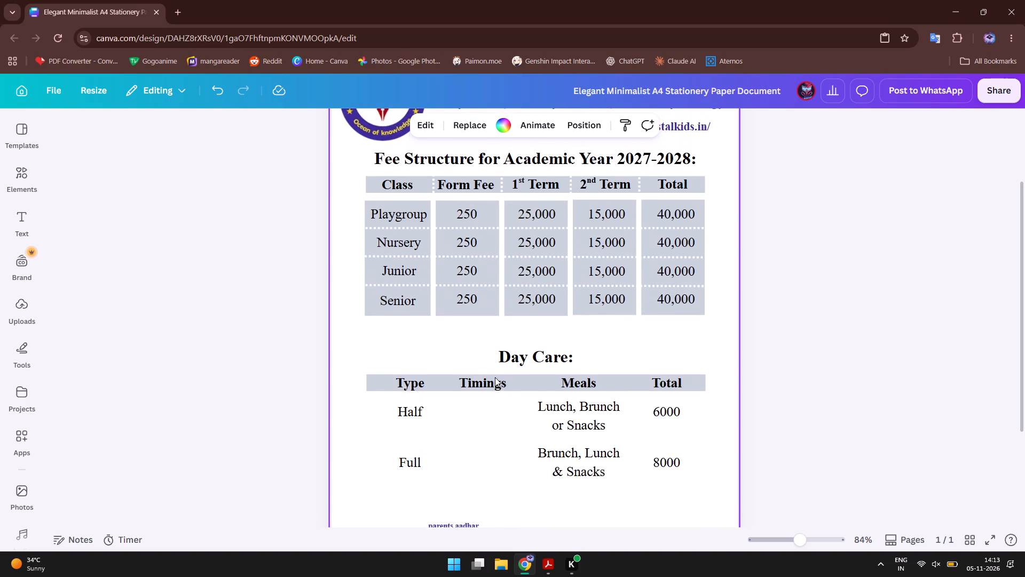
left_click(673, 372)
scroll(673, 372, "down", 1)
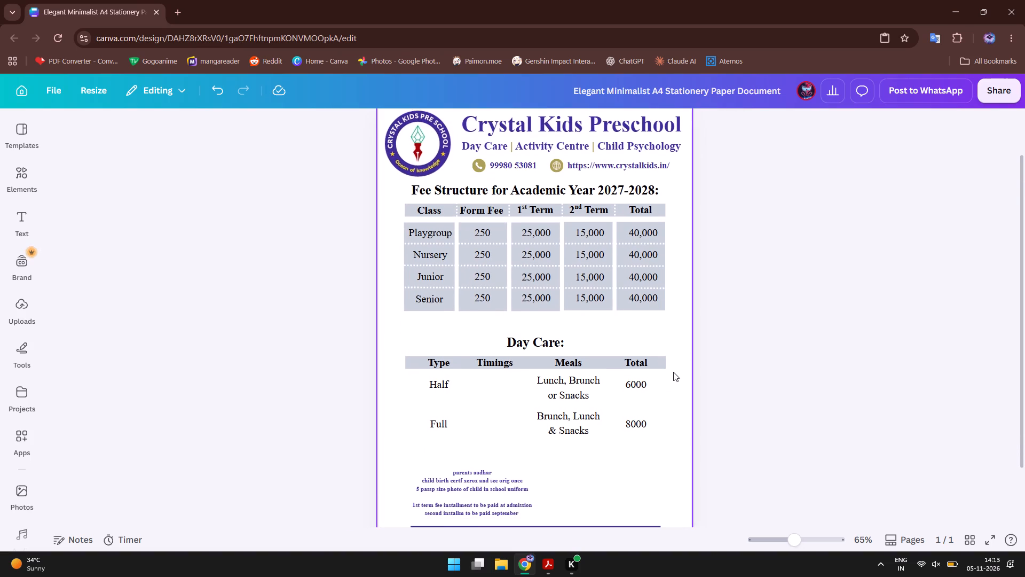
scroll(673, 372, "down", 1)
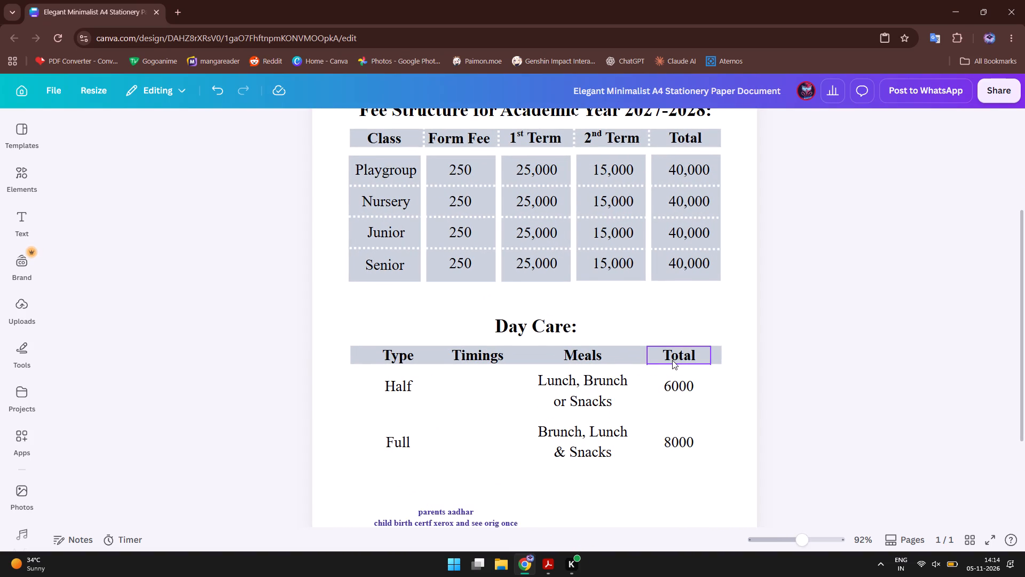
scroll(672, 360, "down", 1)
left_click(360, 237)
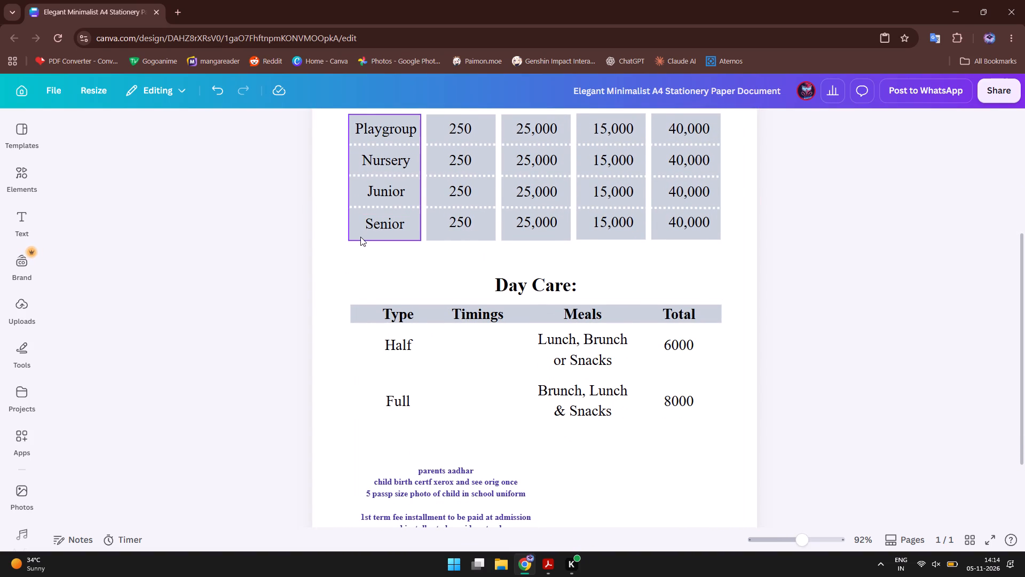
right_click(360, 237)
left_click(401, 227)
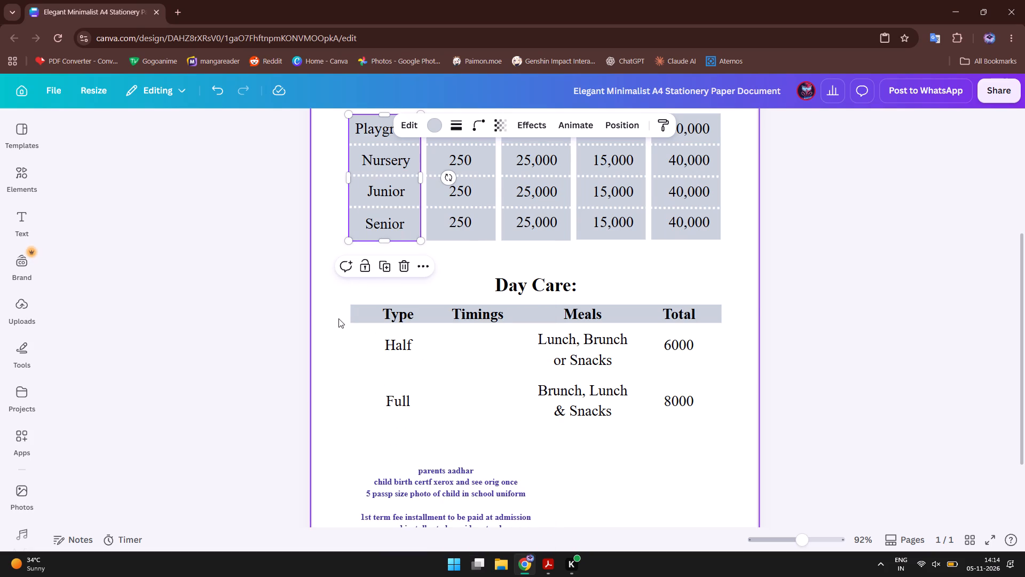
left_click(338, 318)
scroll(338, 318, "down", 1)
right_click(588, 400)
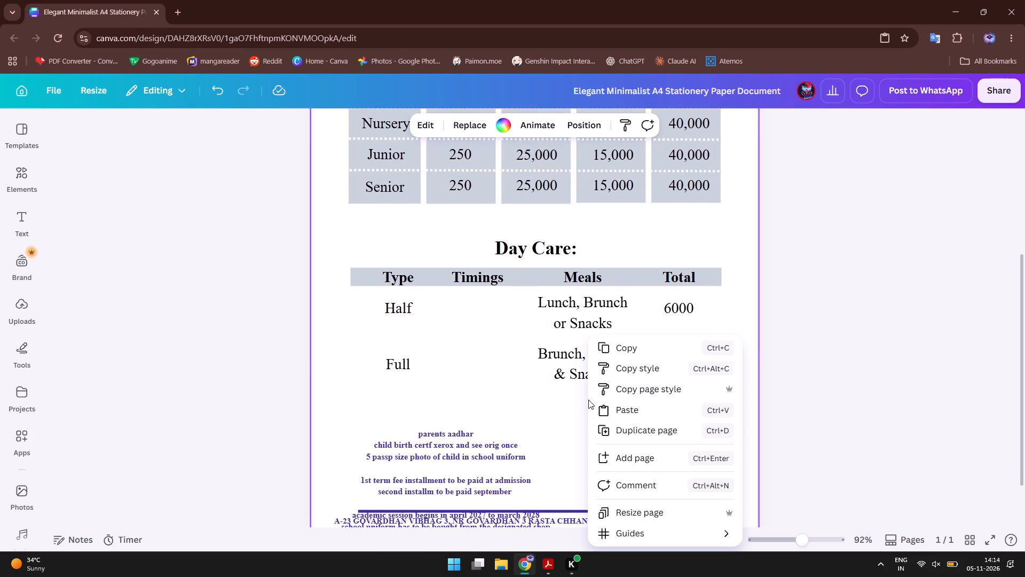
left_click(626, 417)
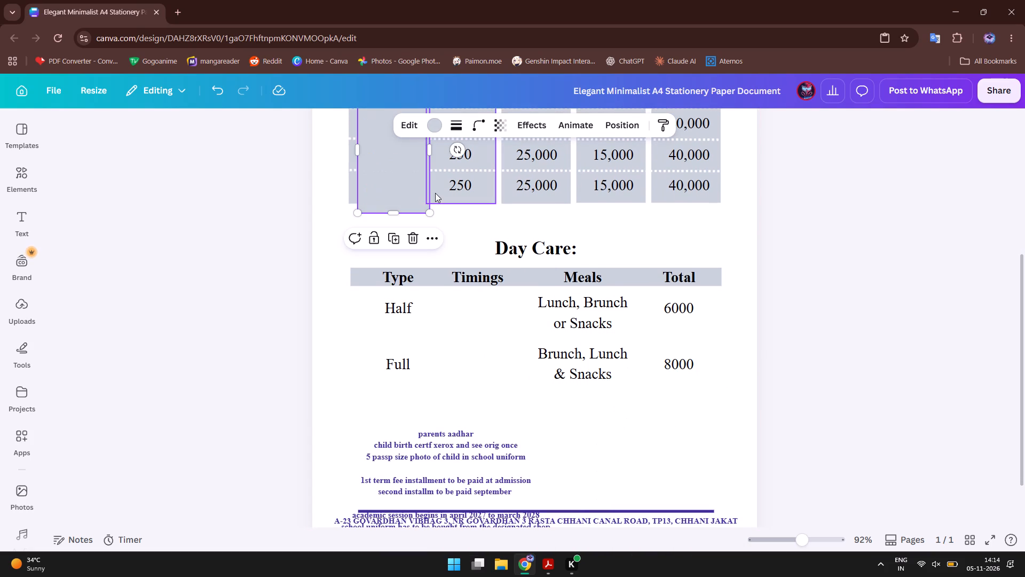
left_click_drag(414, 186, 593, 383)
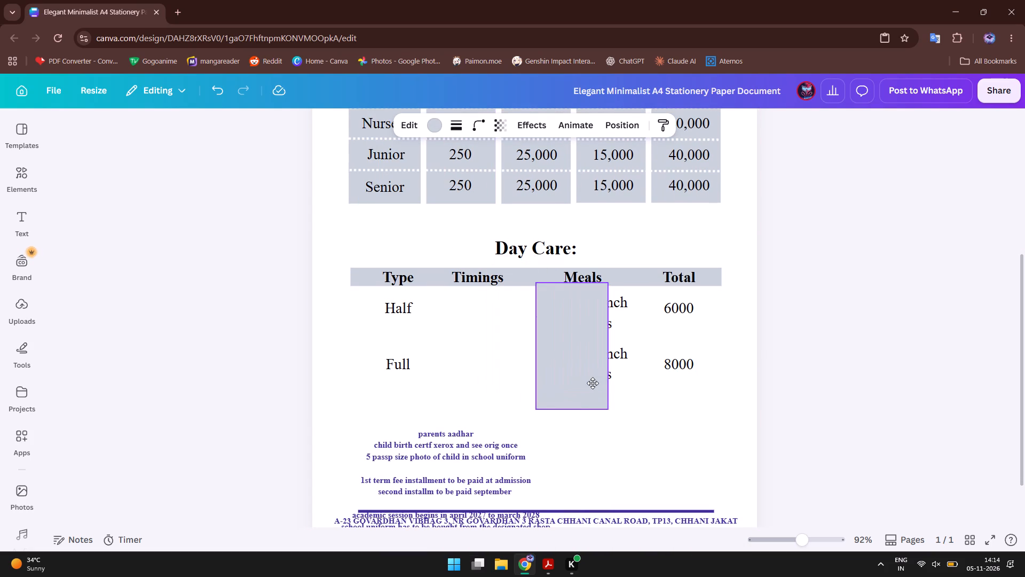
left_click_drag(593, 383, 593, 392)
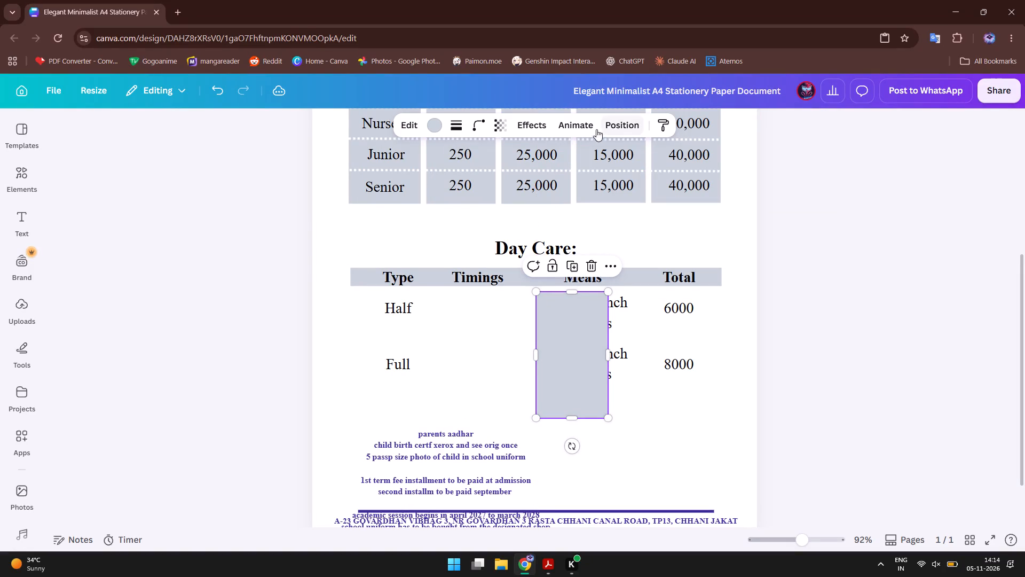
Send the copied grey block behind both meals entries in the Half and Full rows.
left_click(602, 120)
left_click(204, 201)
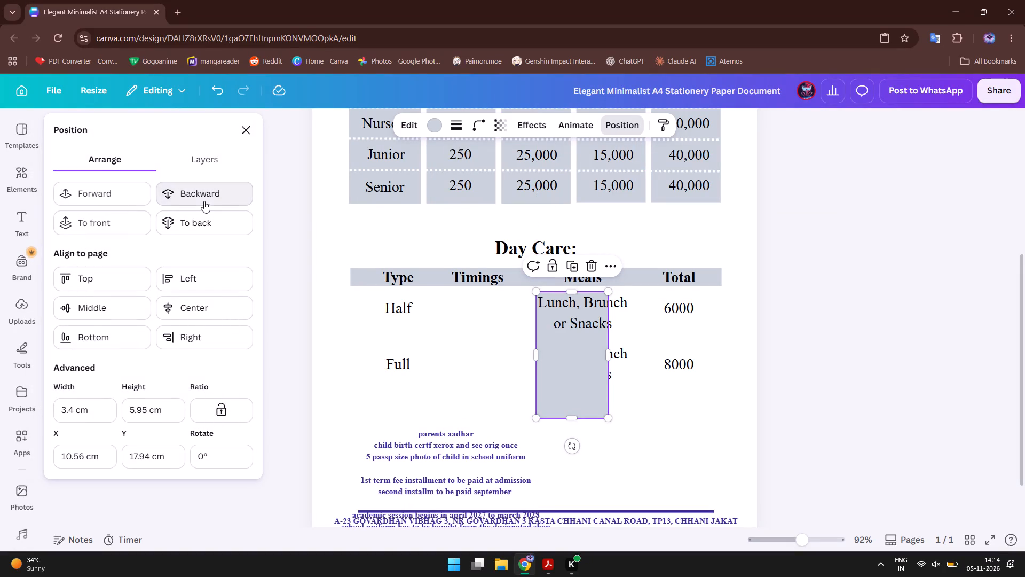
left_click(248, 122)
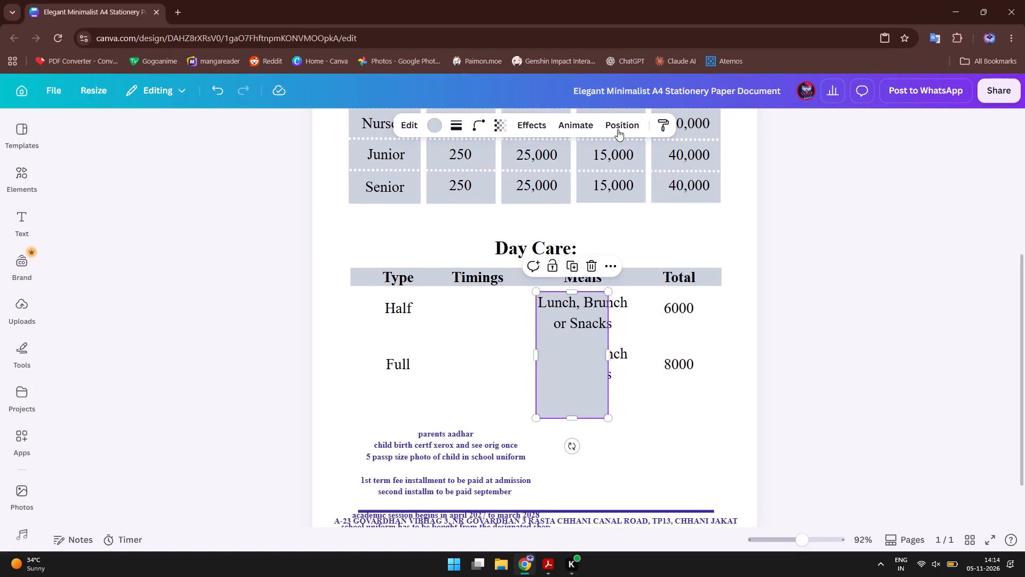
left_click(618, 121)
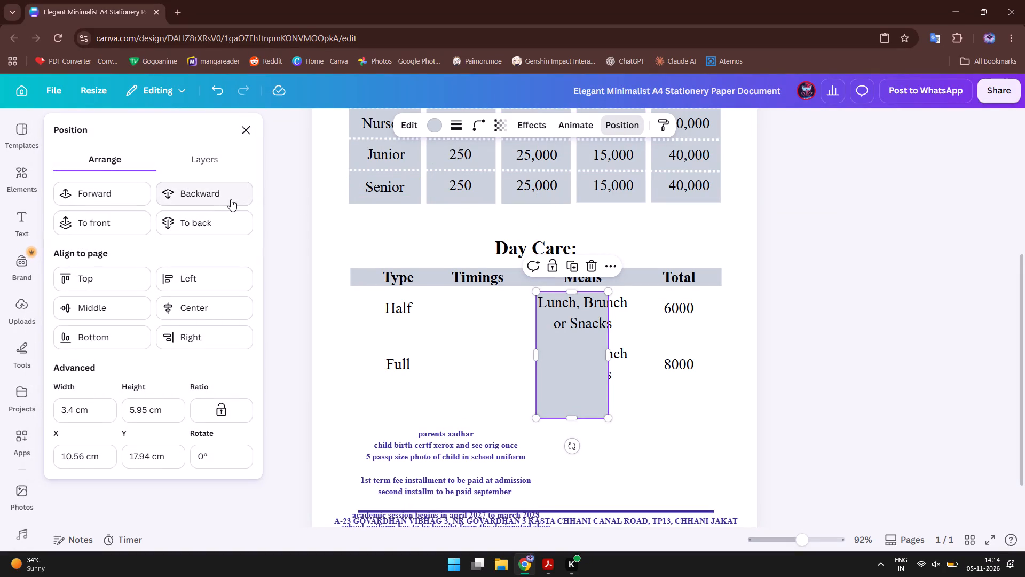
triple_click(231, 199)
double_click(231, 199)
left_click(242, 137)
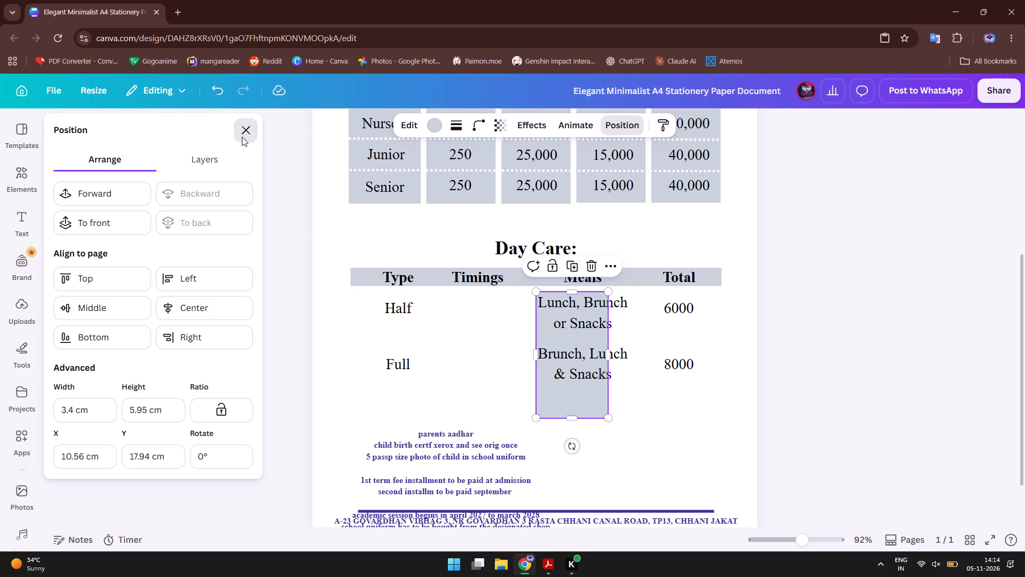
Widen the grey Meals block to about 4.7 cm and centre it behind the meals text beneath the header.
left_click_drag(604, 355, 617, 353)
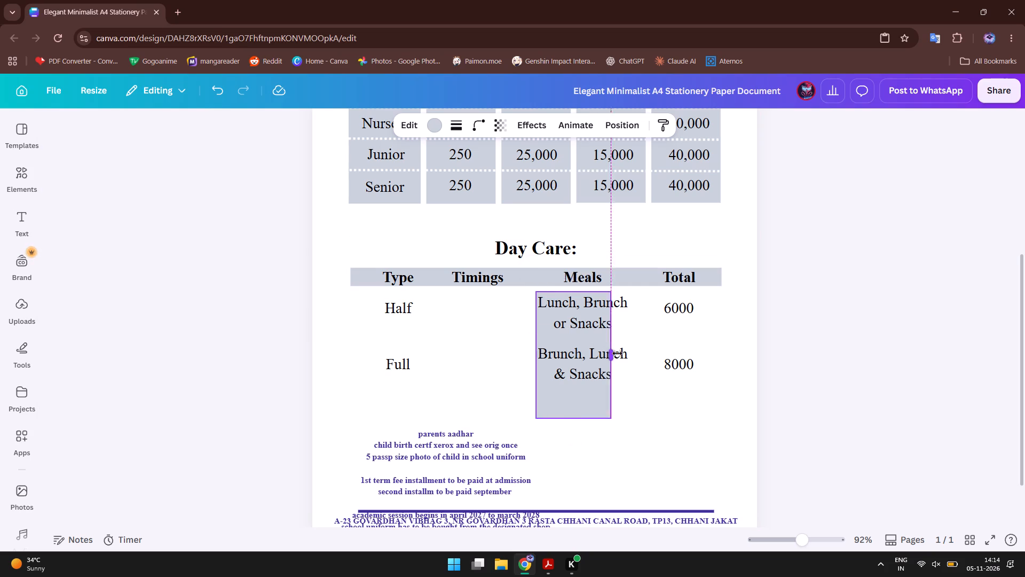
left_click_drag(617, 353, 632, 352)
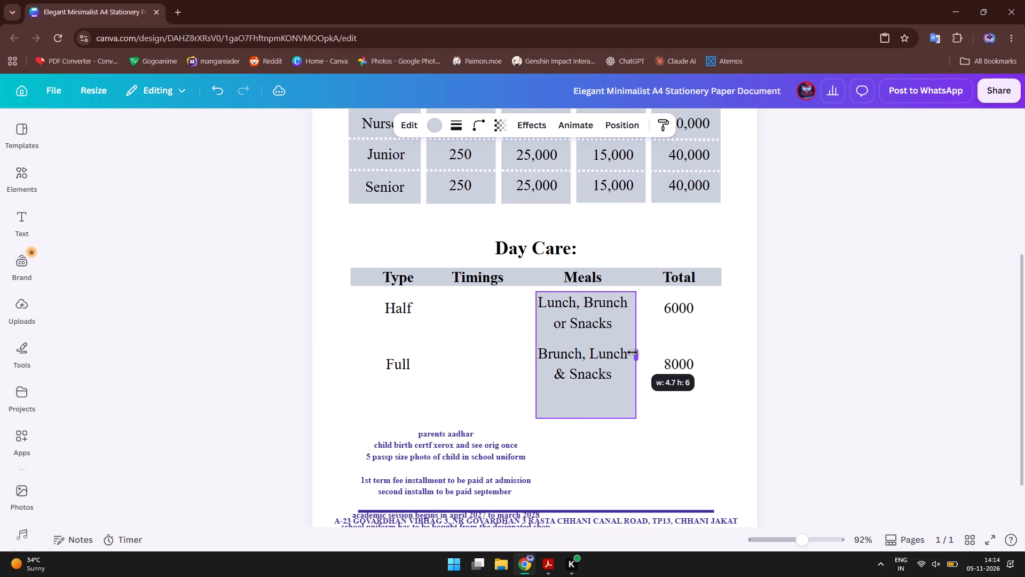
left_click(610, 403)
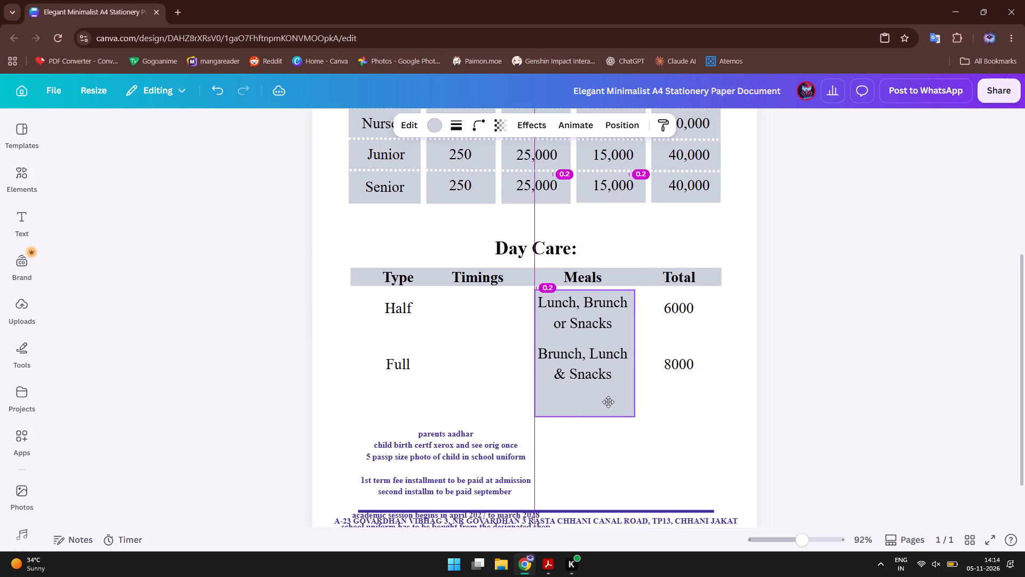
left_click(605, 406)
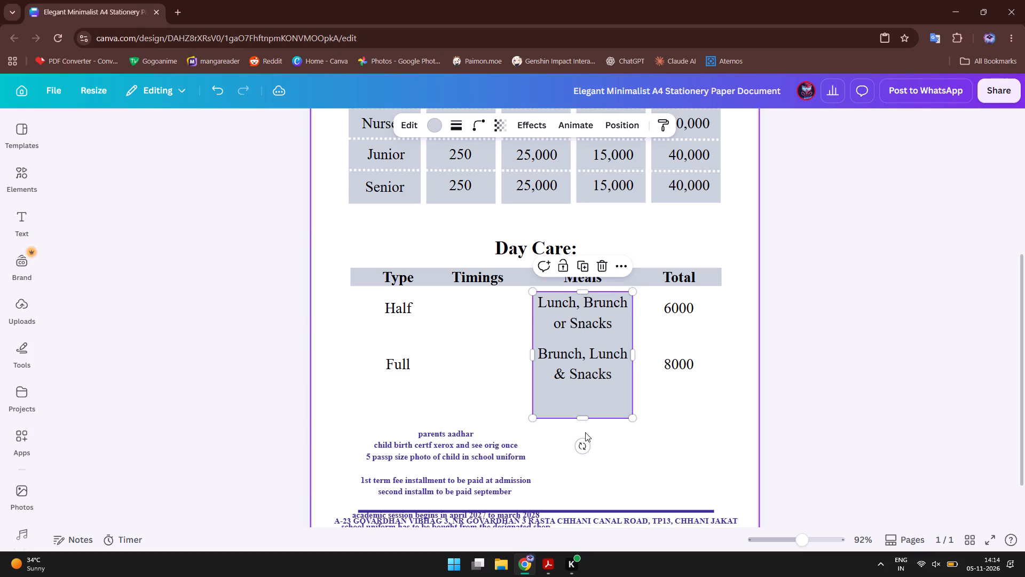
Shorten the grey Meals block to about 4.6 cm high so it ends just below the Full row's meals text.
left_click_drag(588, 417, 589, 387)
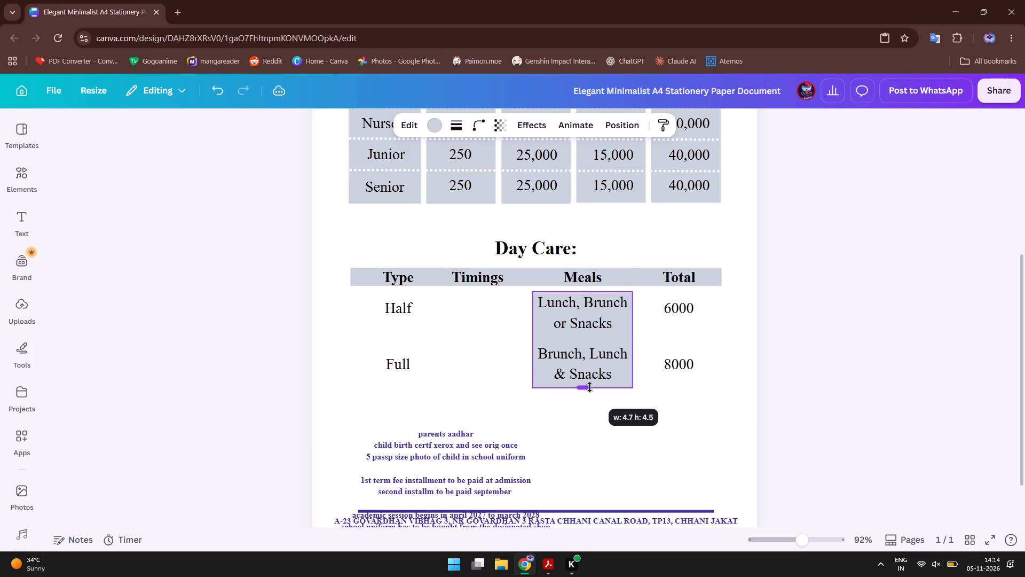
left_click_drag(589, 387, 589, 388)
left_click(614, 409)
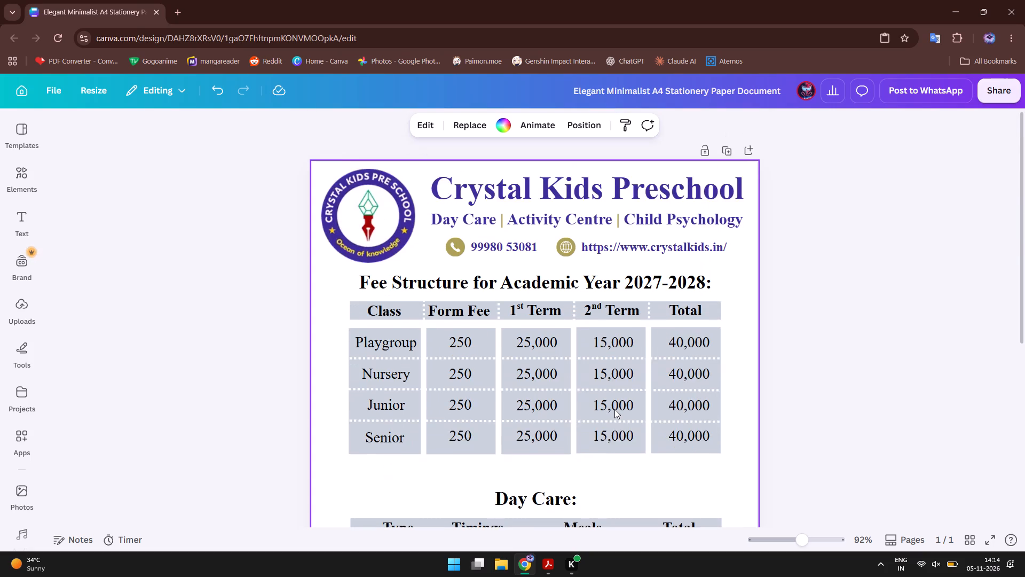
Place another copy of the fee table's grey class-name block under the Day Care Total header and shorten it to about 4.6 cm.
scroll(614, 409, "down", 1)
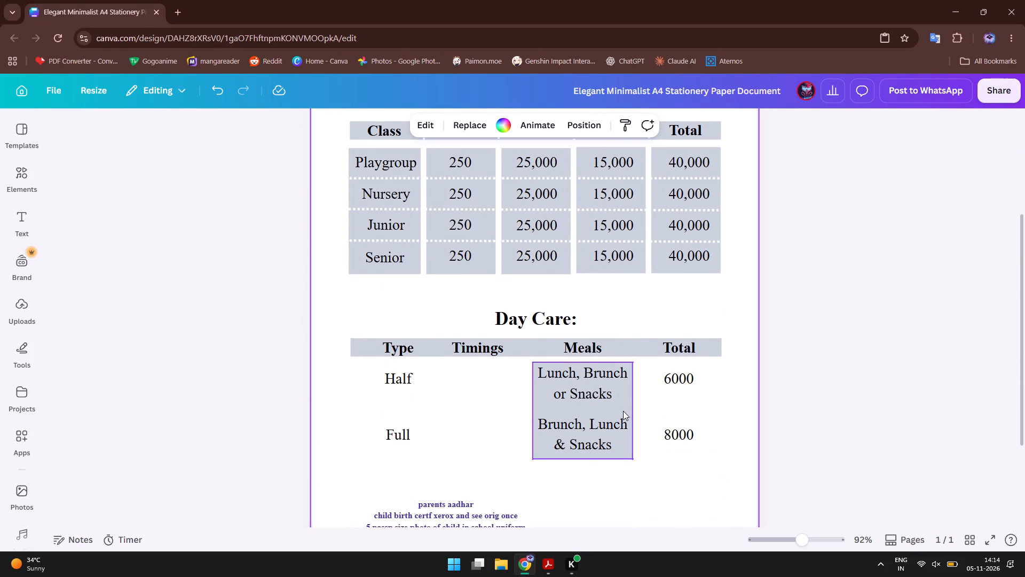
right_click(623, 411)
left_click(653, 271)
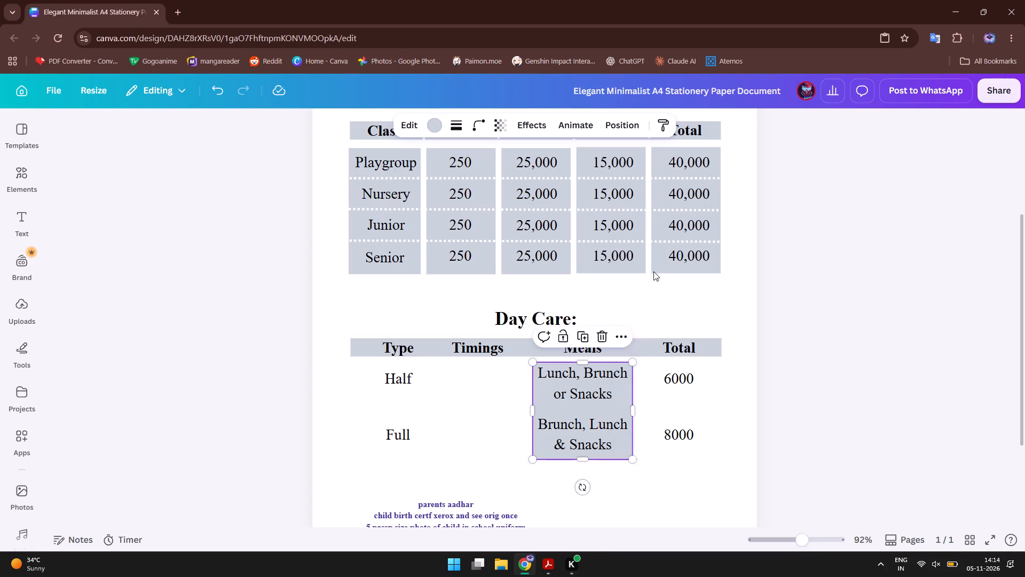
left_click_drag(388, 221, 567, 353)
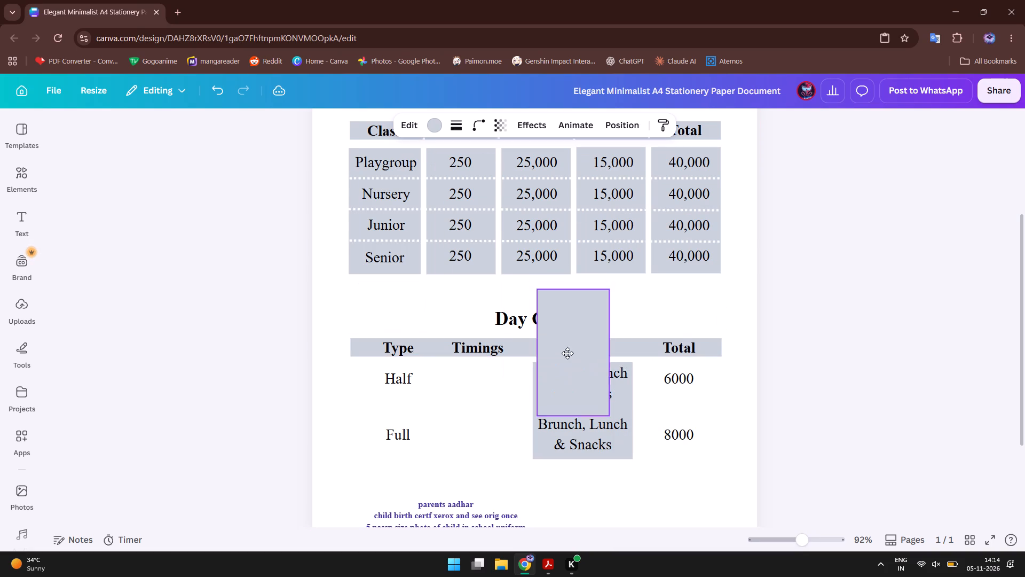
left_click_drag(567, 353, 671, 427)
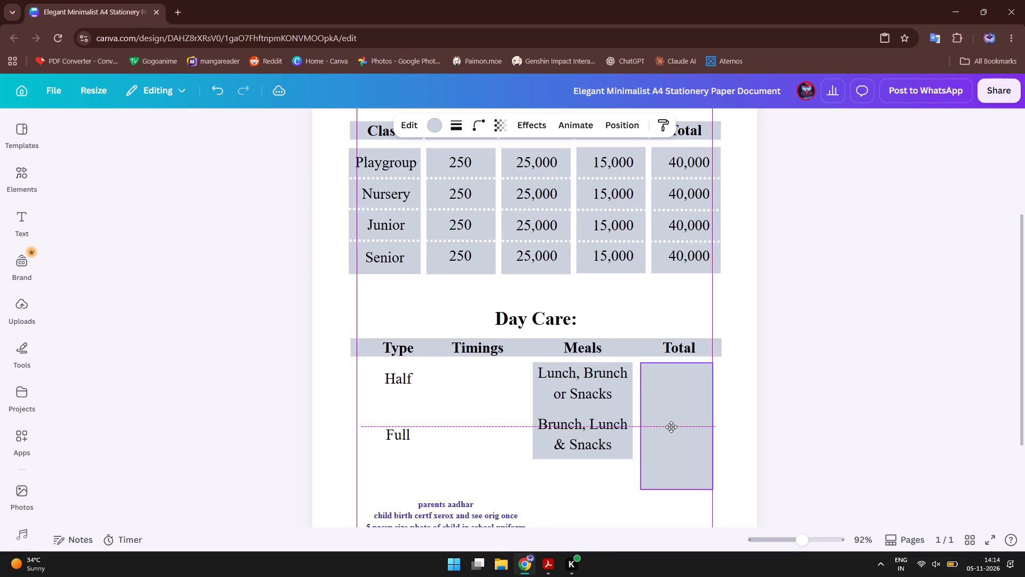
left_click_drag(671, 427, 668, 427)
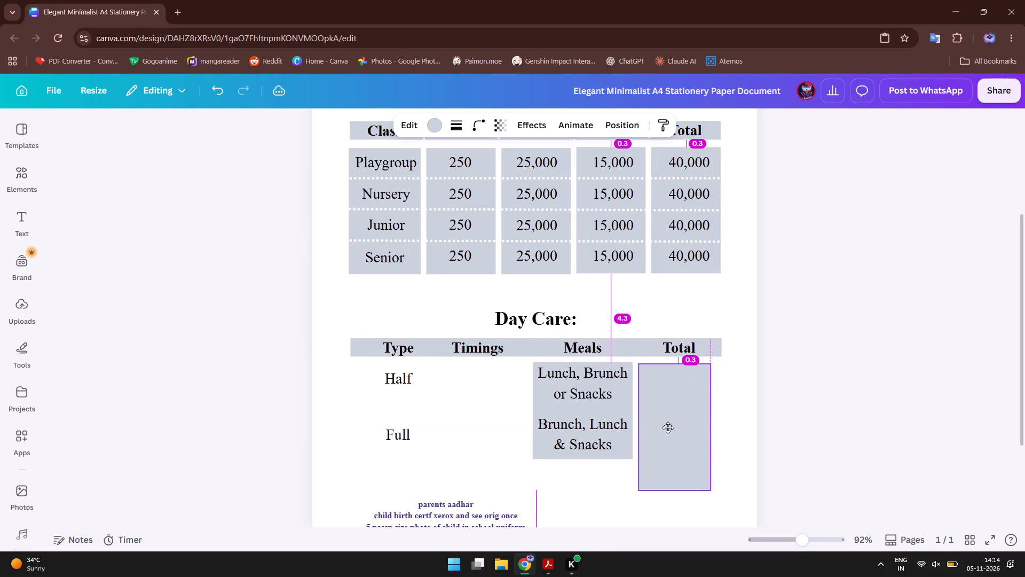
left_click_drag(668, 427, 672, 426)
left_click_drag(681, 490, 683, 465)
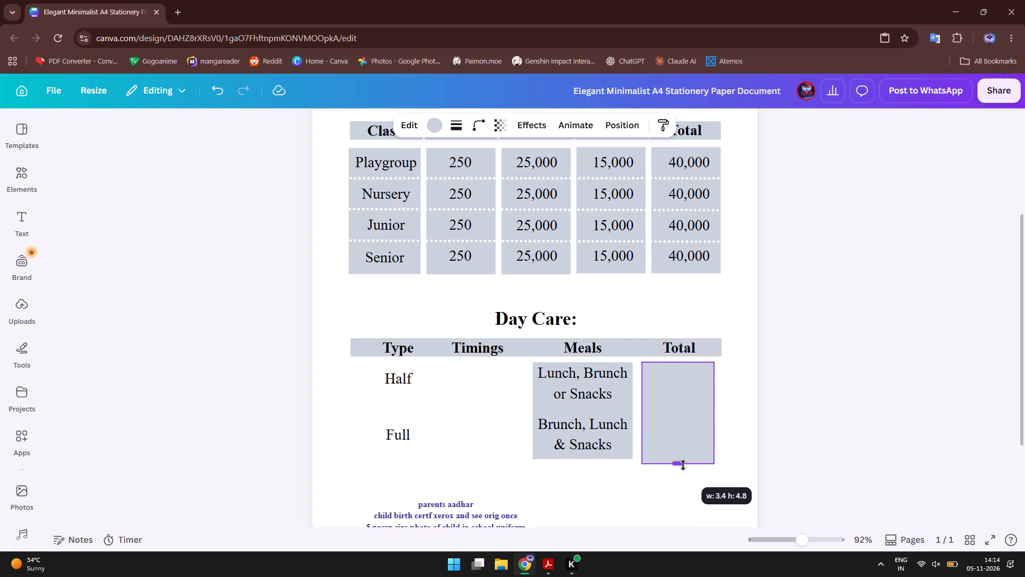
left_click_drag(683, 465, 683, 459)
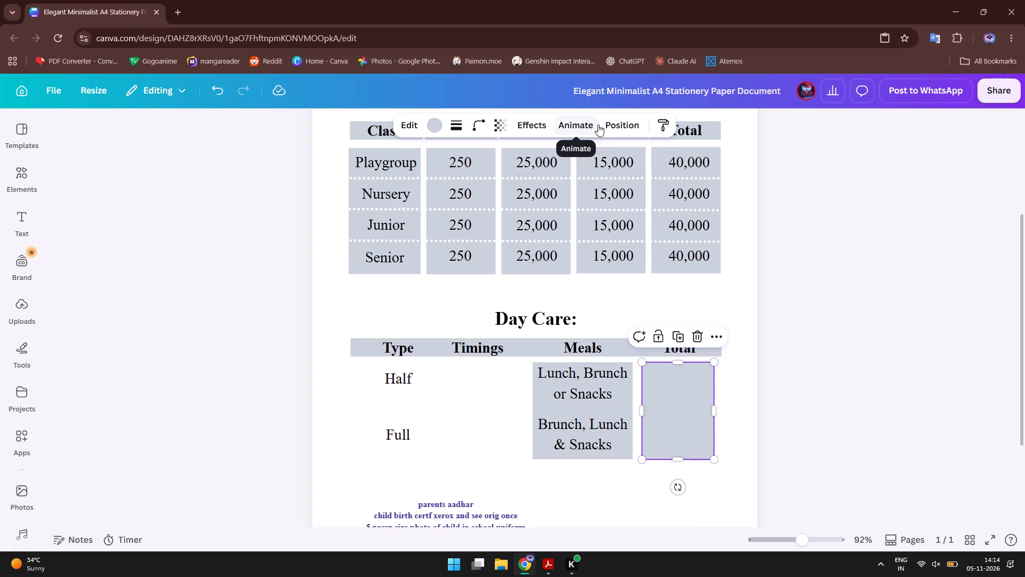
Send the grey Total block behind the 6000 and 8000 amounts.
left_click(605, 124)
triple_click(201, 194)
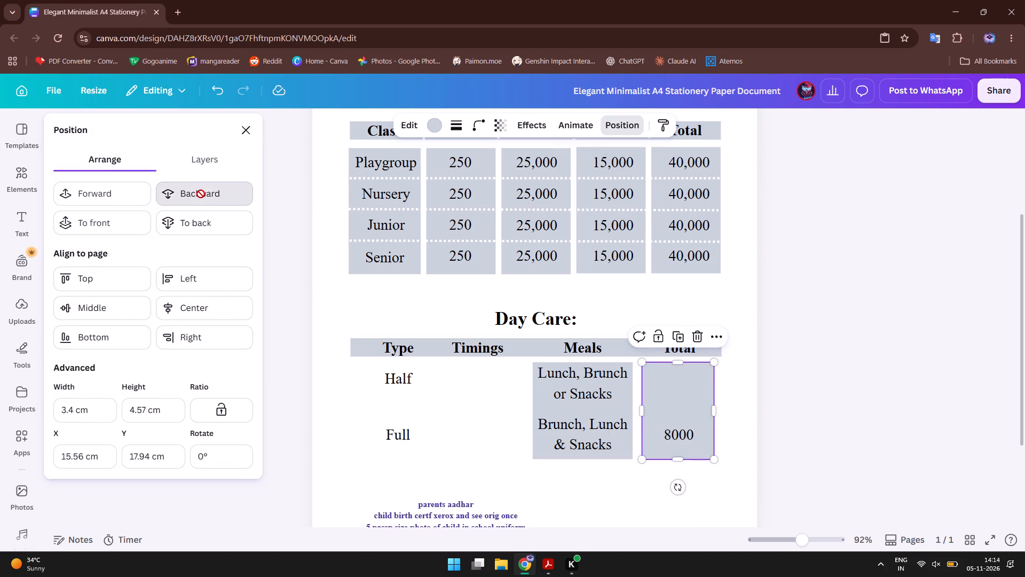
triple_click(201, 194)
left_click(251, 126)
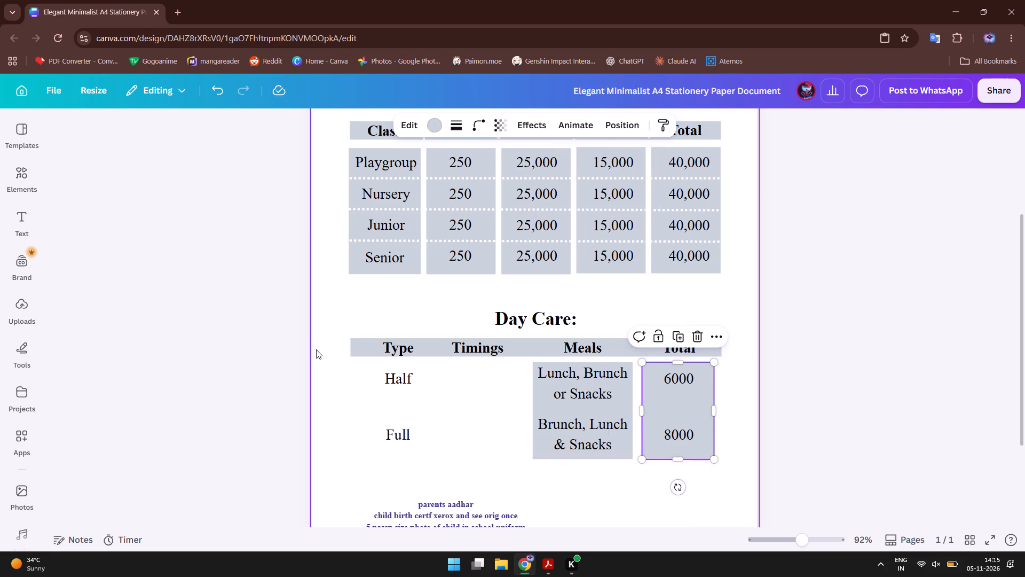
left_click(350, 411)
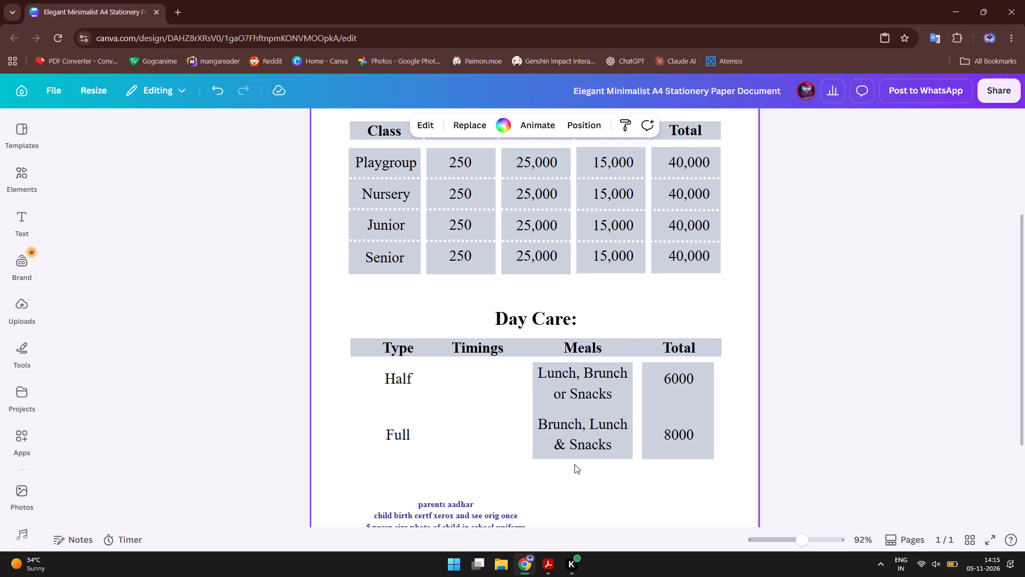
Duplicate the grey Meals block and place the copy under the Type header, flush with the header bar's left end and level with Meals.
left_click(545, 458)
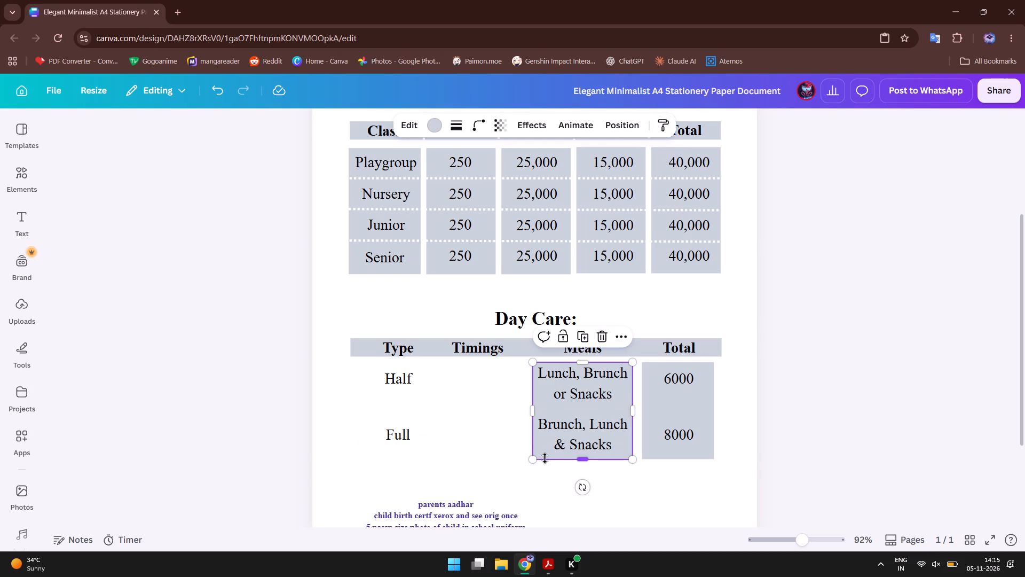
right_click(545, 458)
left_click(587, 277)
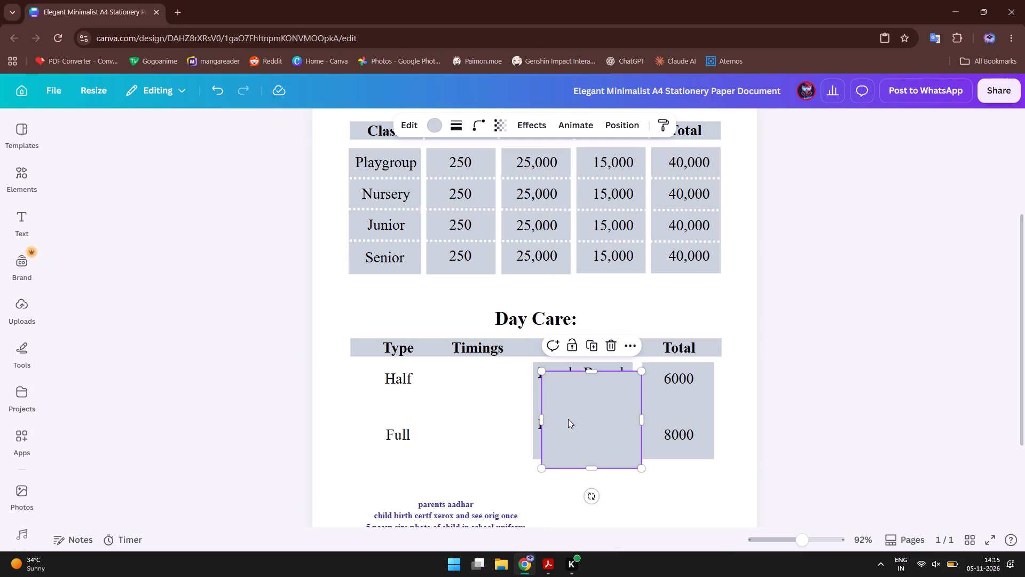
left_click_drag(568, 419, 377, 410)
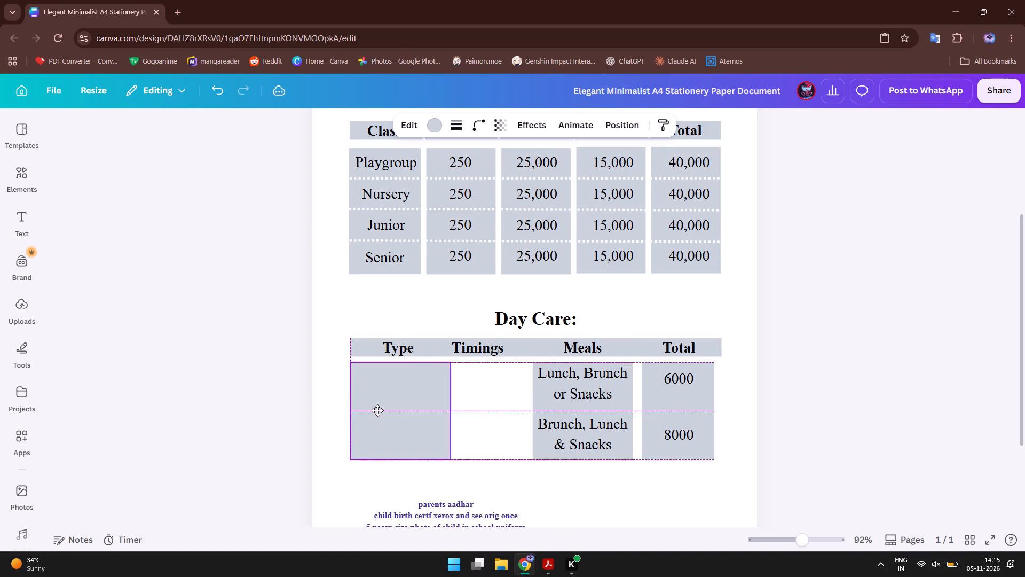
left_click_drag(377, 410, 377, 410)
left_click_drag(377, 410, 377, 411)
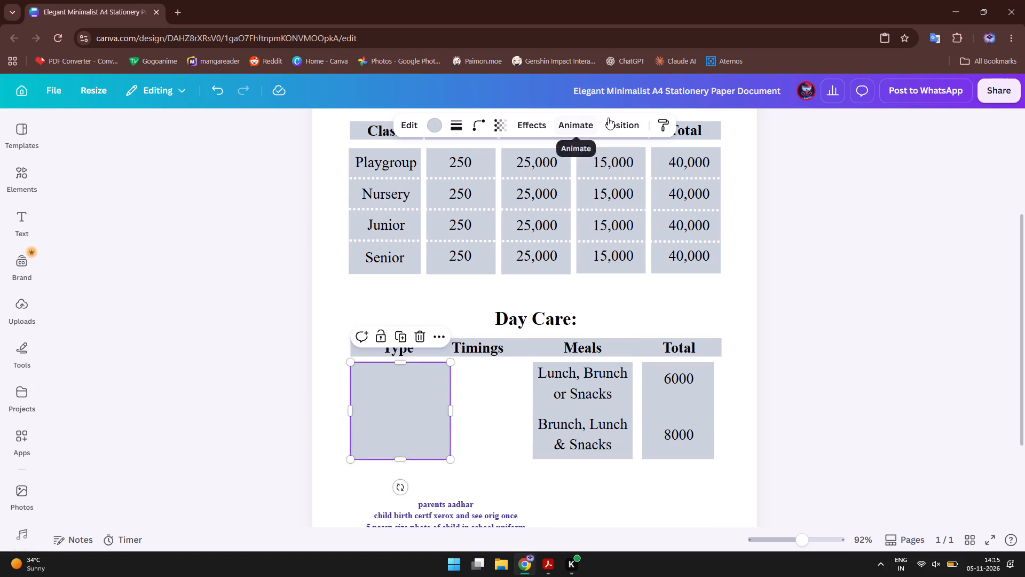
Send the copied grey block behind the Half and Full labels in the Type column.
left_click(608, 119)
triple_click(190, 190)
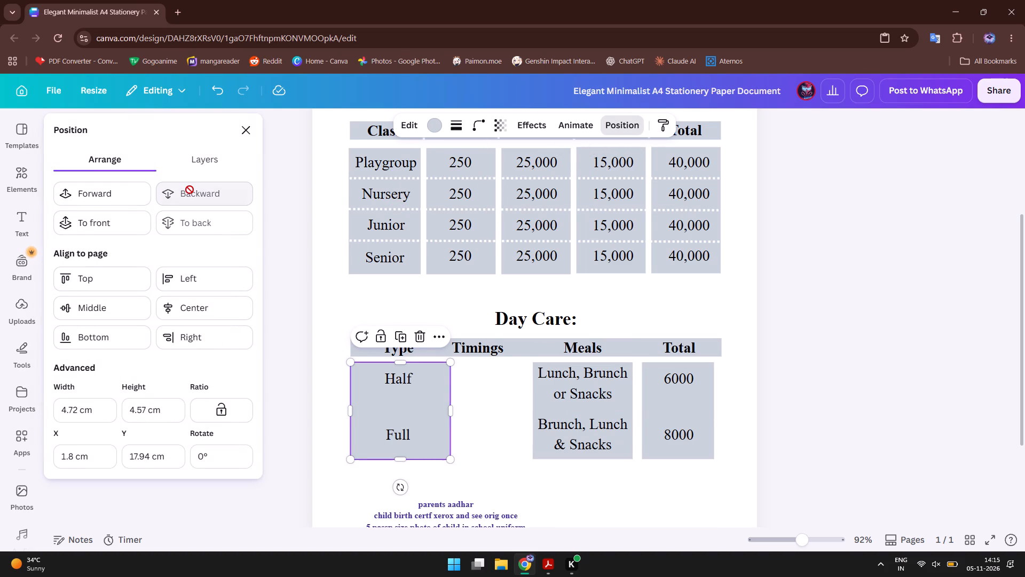
double_click(190, 190)
left_click(247, 126)
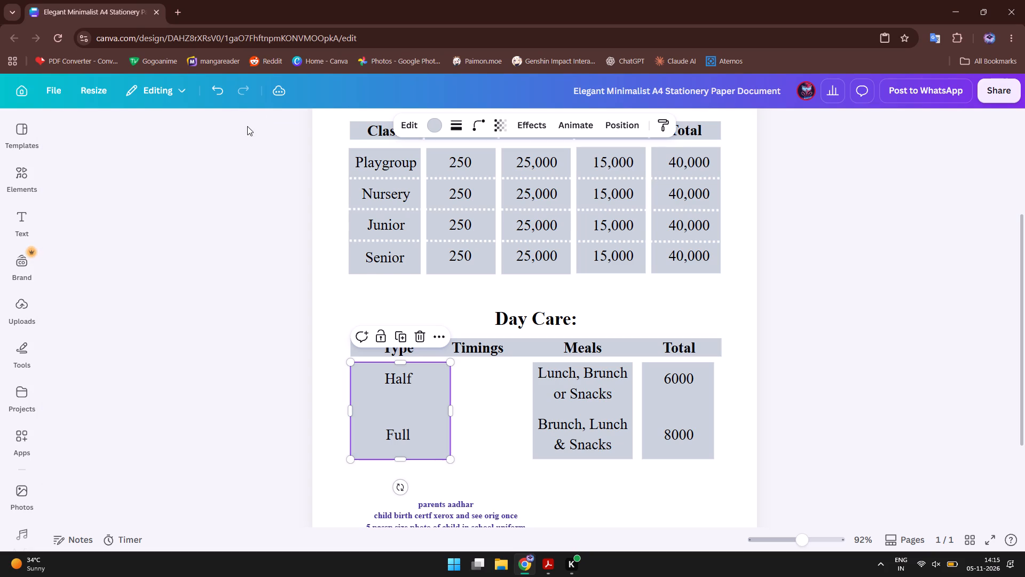
left_click(328, 355)
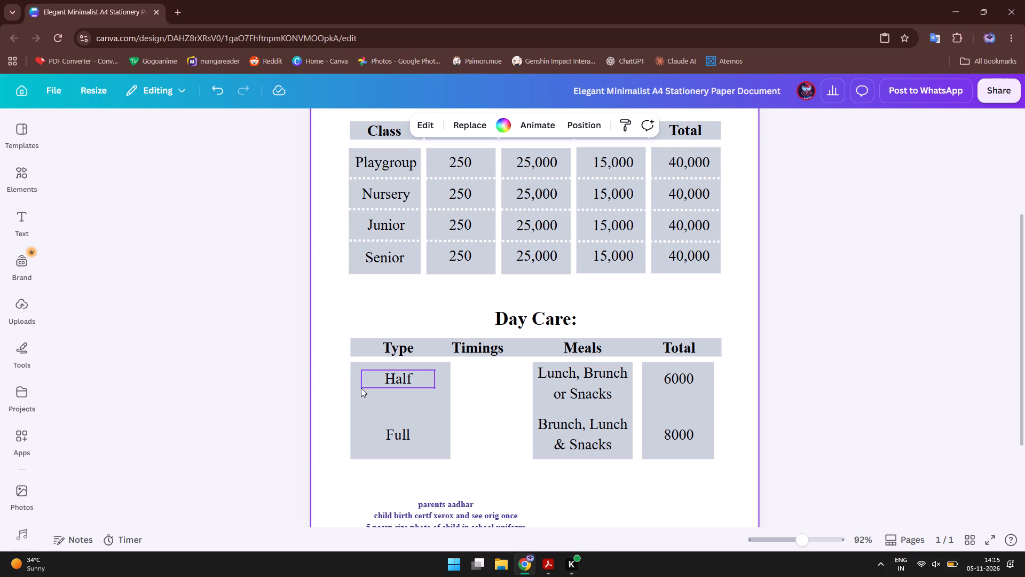
Narrow the grey Type block to about 2.8 cm and centre it behind the Half and Full labels.
left_click(428, 409)
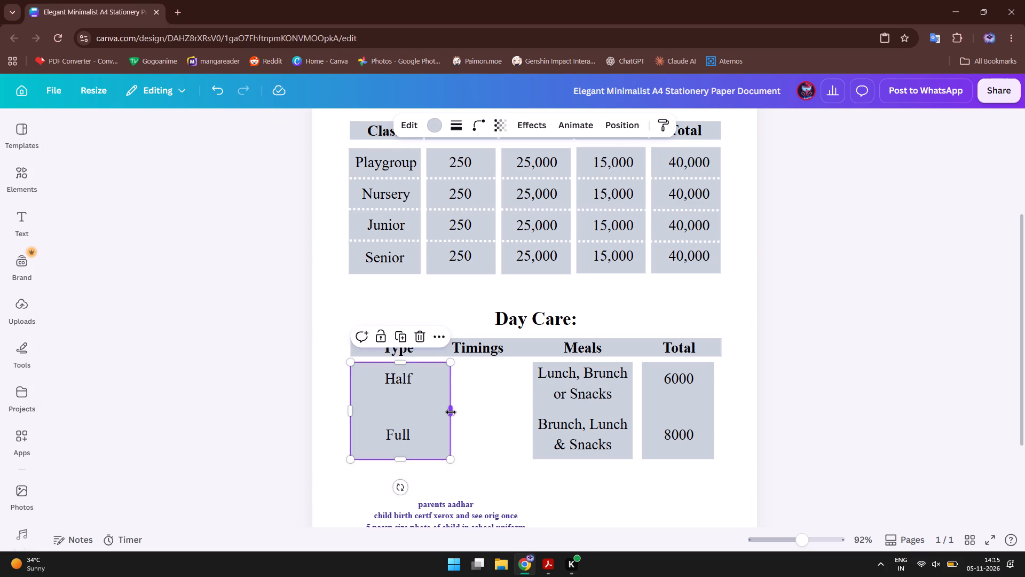
left_click_drag(451, 412, 434, 409)
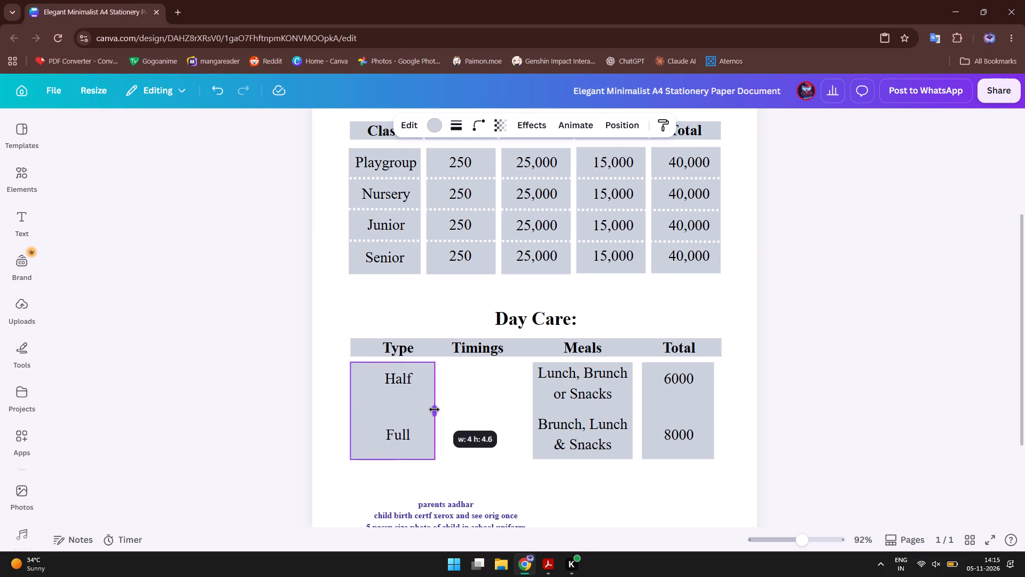
left_click_drag(434, 409, 433, 409)
left_click_drag(353, 408, 373, 407)
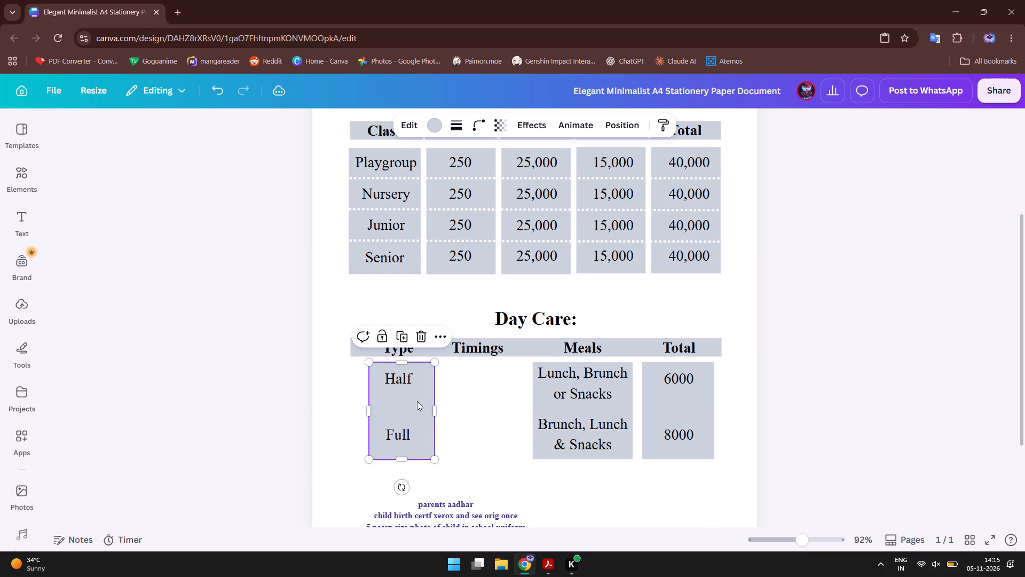
left_click_drag(433, 409, 427, 408)
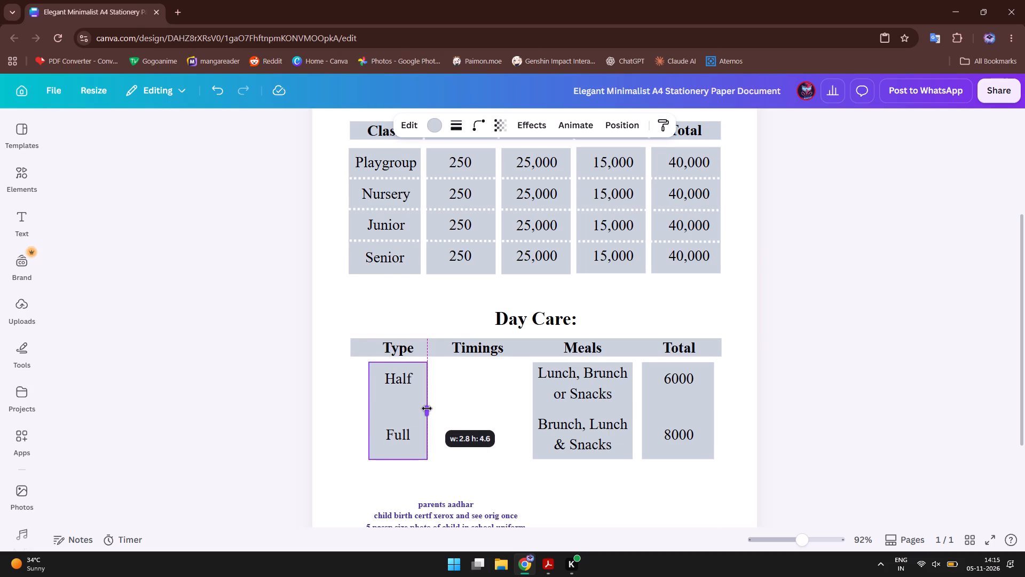
left_click_drag(427, 408, 428, 408)
left_click(418, 407)
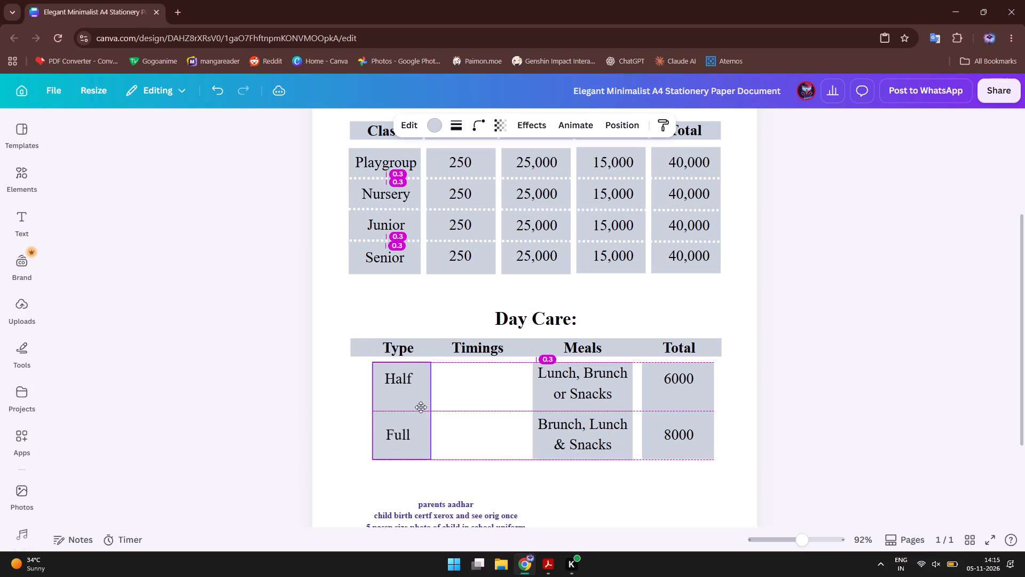
left_click(348, 403)
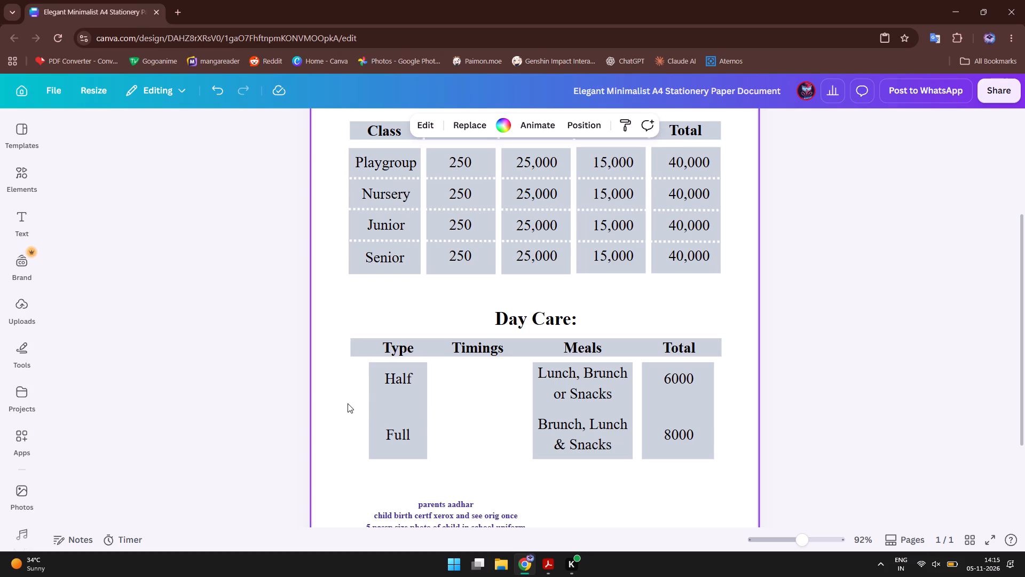
Move the grey Type block slightly down and towards the page's left edge.
left_click_drag(414, 452, 400, 463)
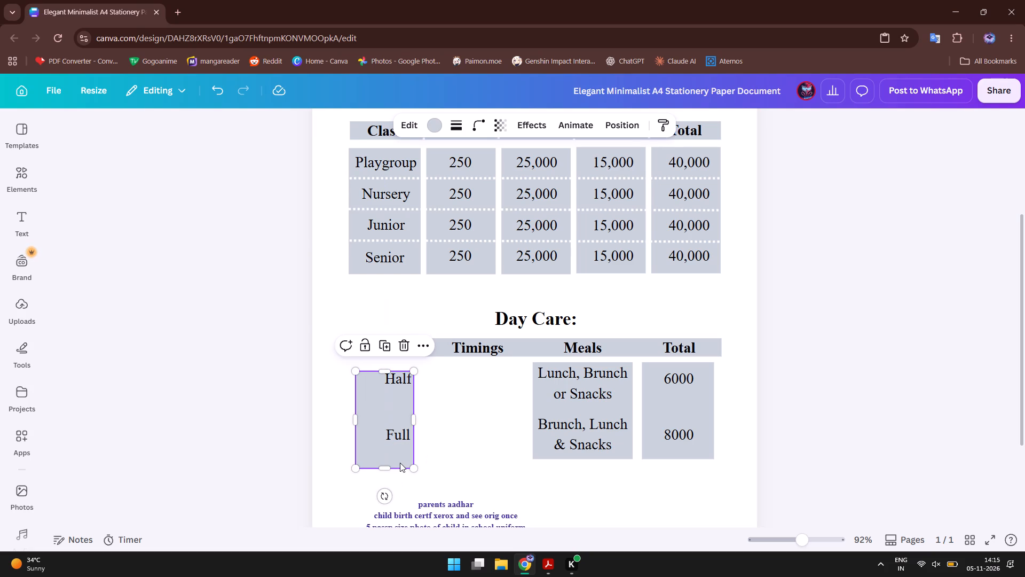
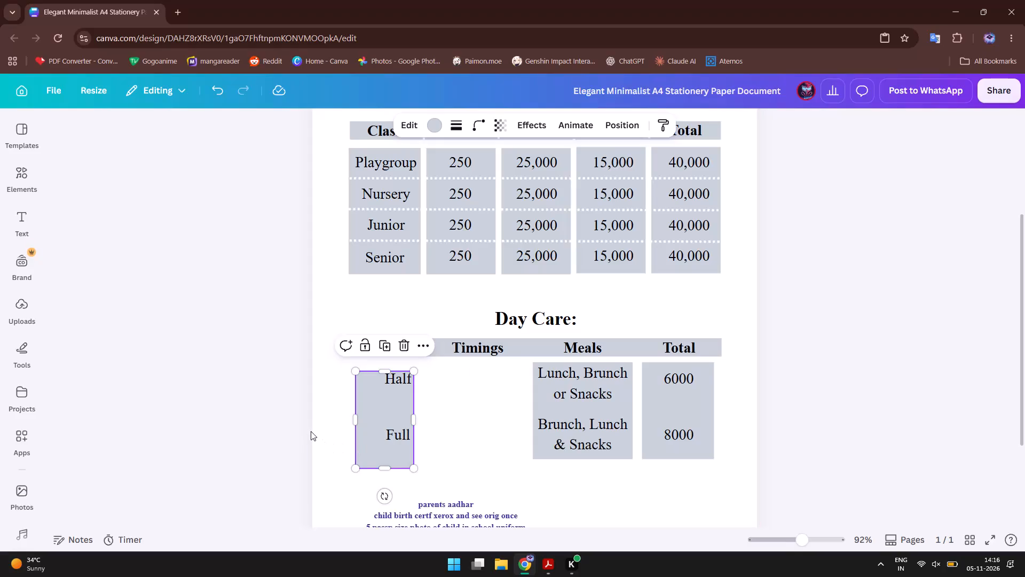
Move the grey Type block up beneath the header bar and centre it behind the Half and Full labels.
left_click(332, 438)
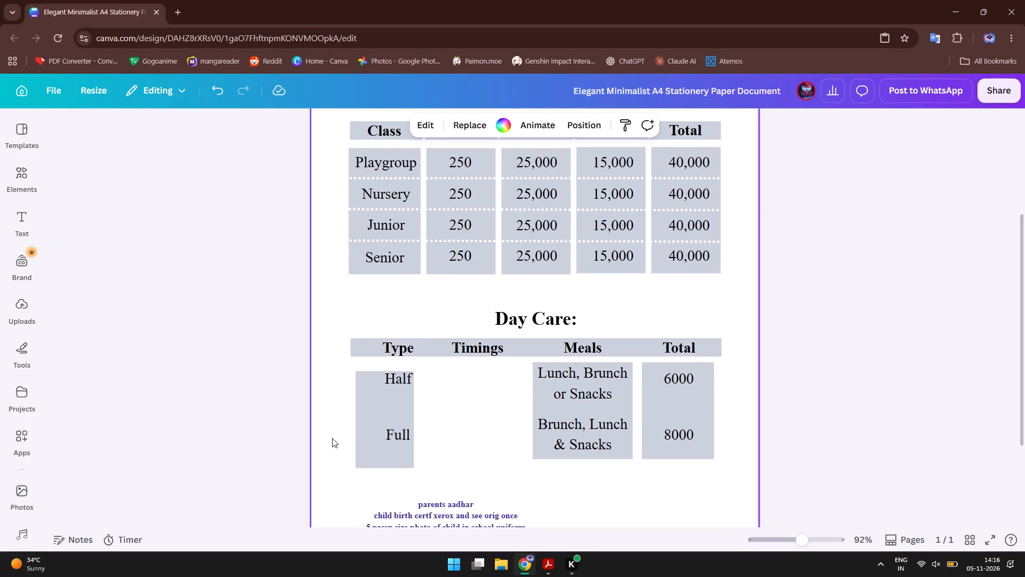
left_click_drag(365, 449, 366, 442)
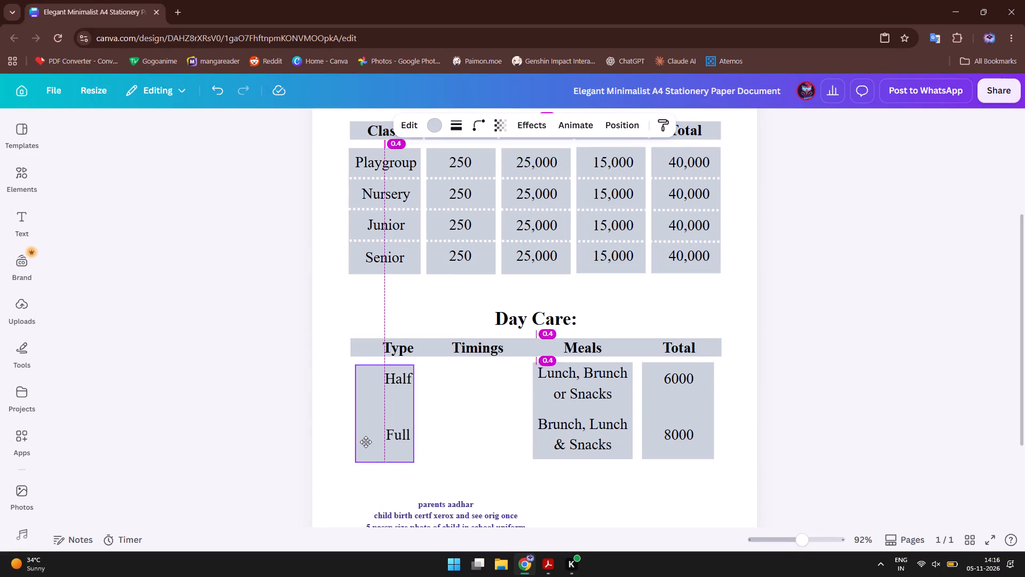
left_click_drag(366, 442, 366, 441)
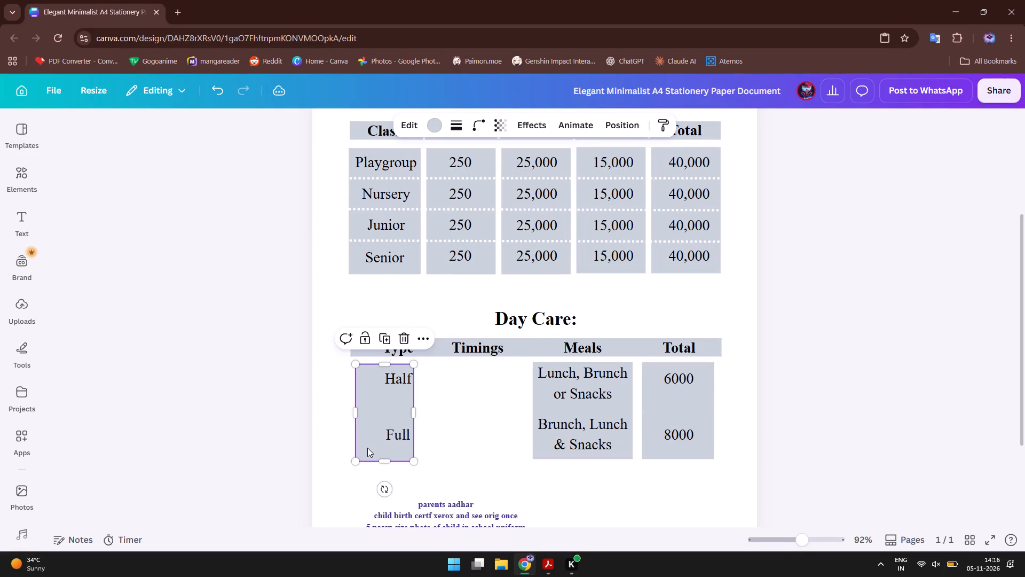
left_click_drag(367, 448, 368, 449)
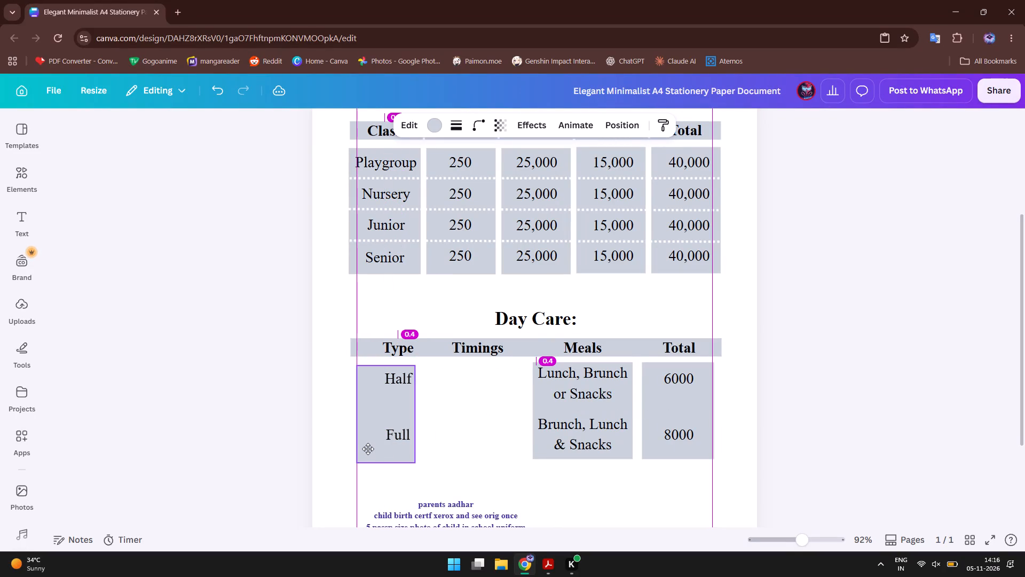
left_click_drag(368, 449, 379, 448)
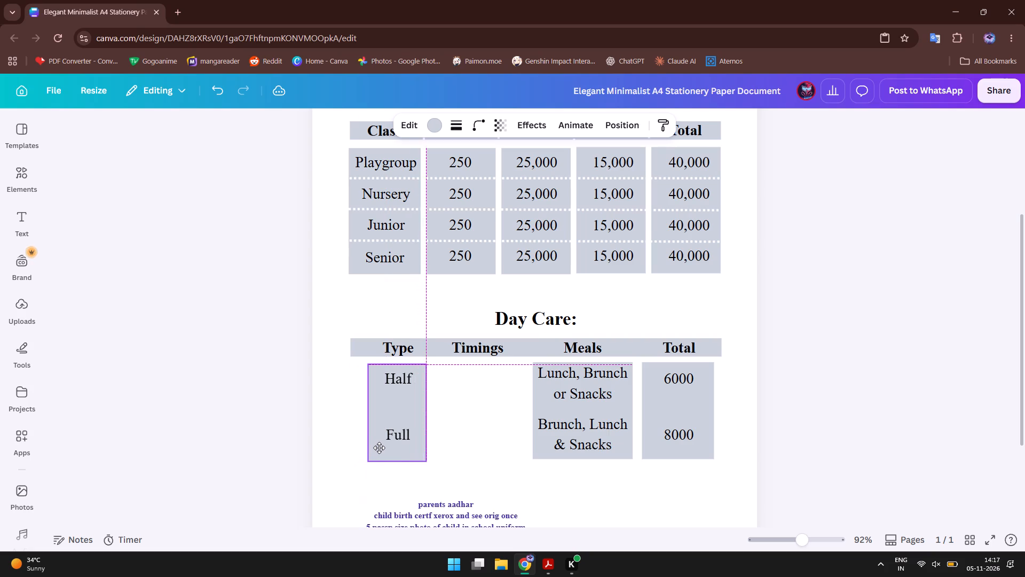
left_click_drag(379, 448, 382, 448)
left_click(348, 445)
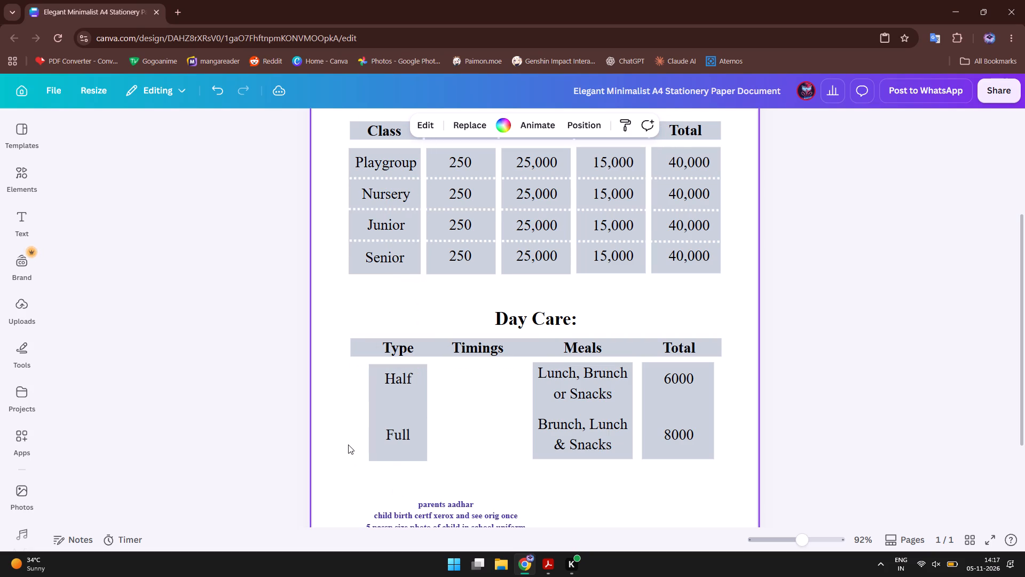
Shorten the grey Type block slightly so its bottom edge is level with the Meals block's bottom.
left_click(389, 451)
left_click(398, 463)
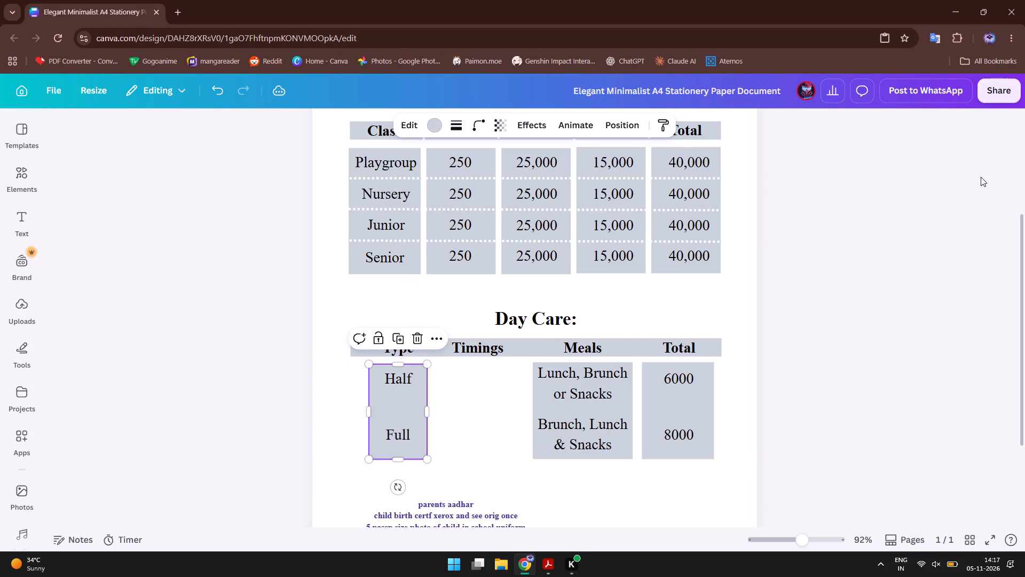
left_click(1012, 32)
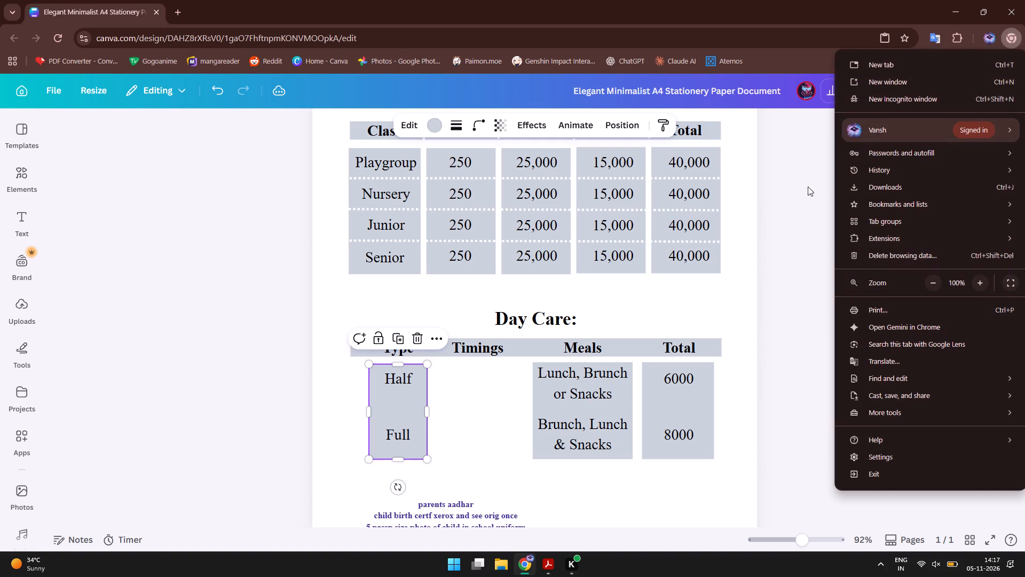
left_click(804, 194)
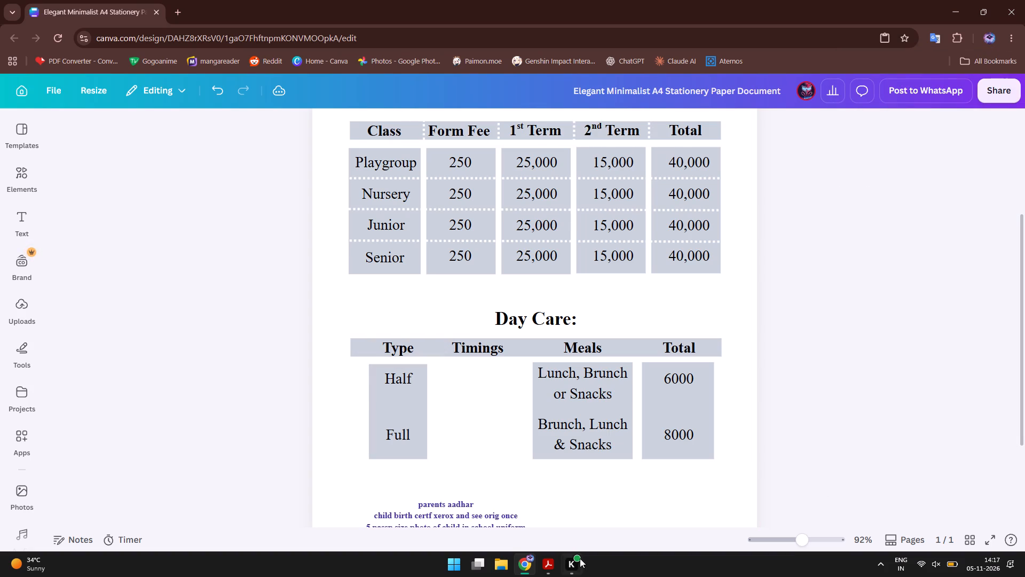